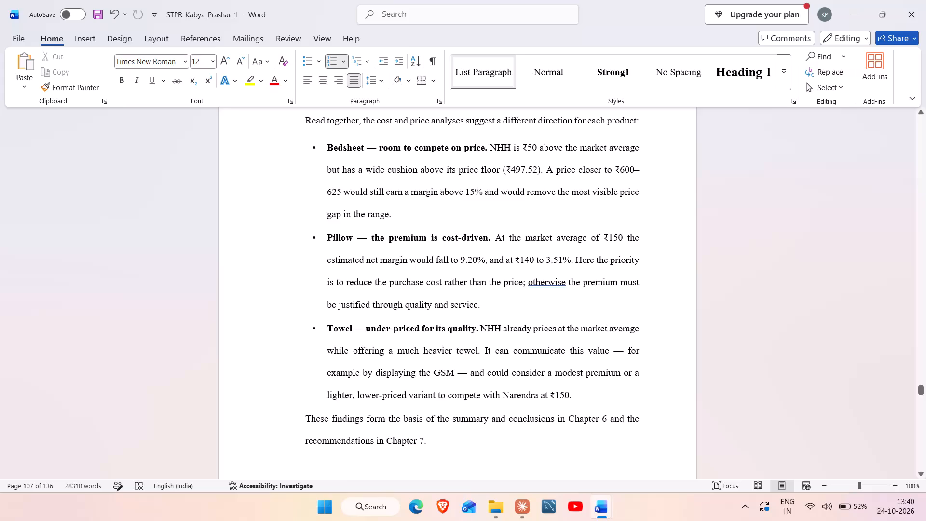
click(497, 510)
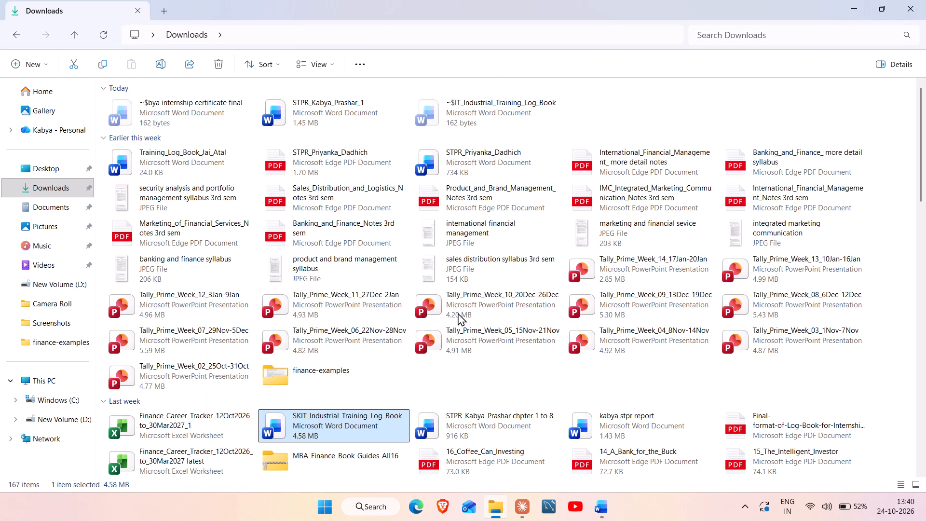
scroll(458, 313, up, 7)
scroll(478, 320, down, 1)
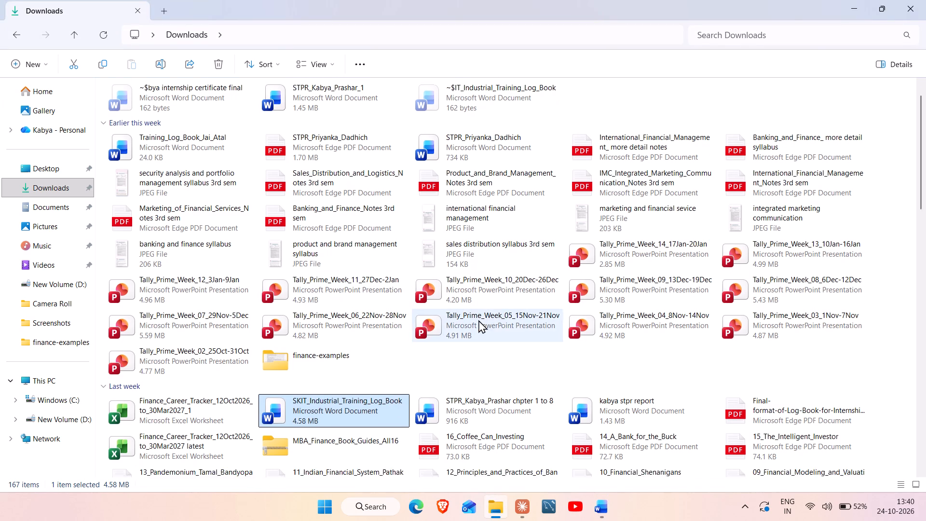
scroll(478, 320, down, 2)
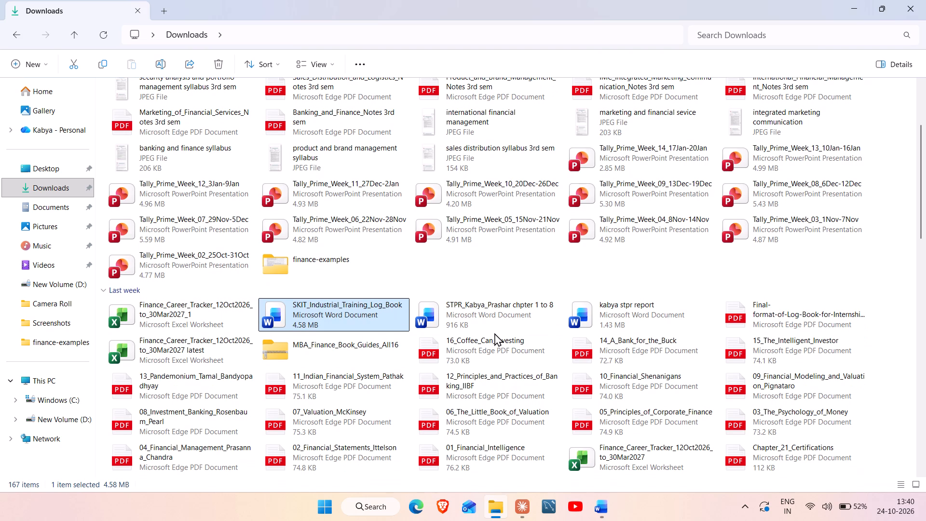
scroll(494, 333, up, 3)
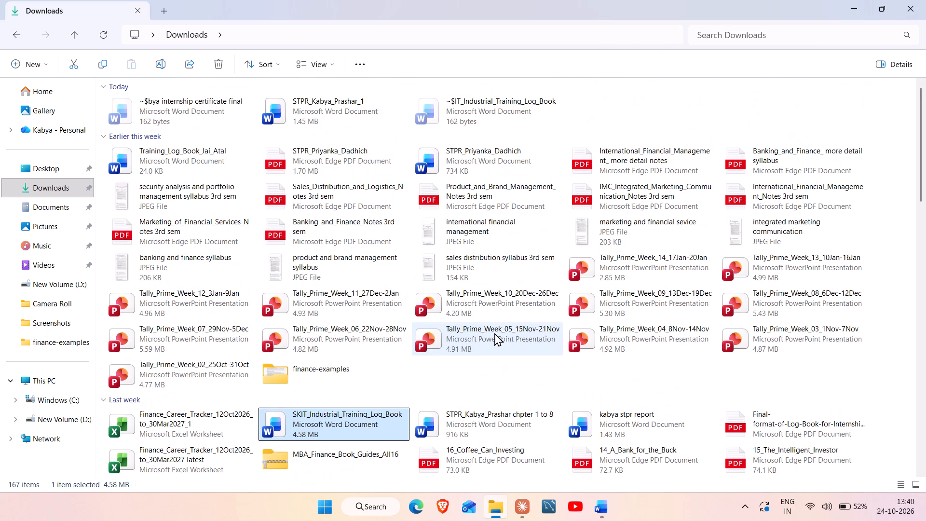
scroll(494, 333, down, 3)
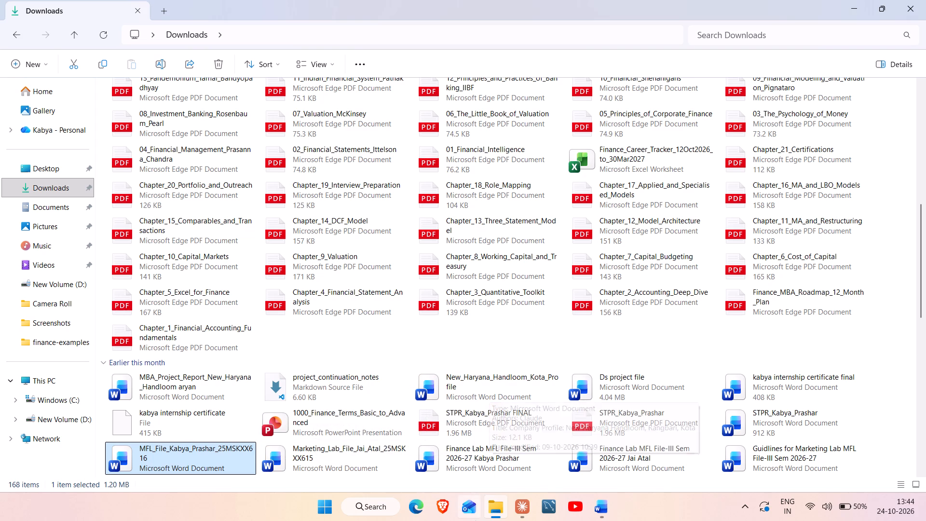
double_click(495, 461)
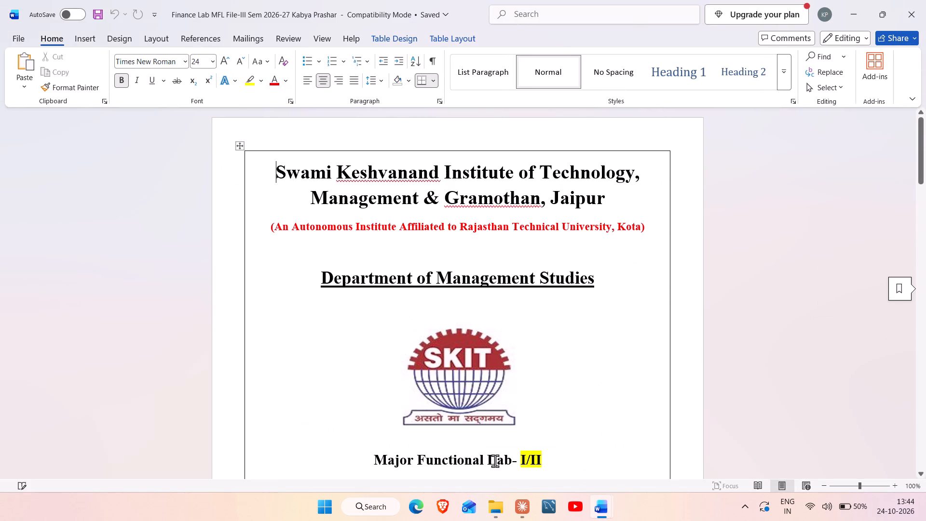
Change the cover page line to "Major Functional Lab- I", with the numeral I unhighlighted.
scroll(495, 461, down, 1)
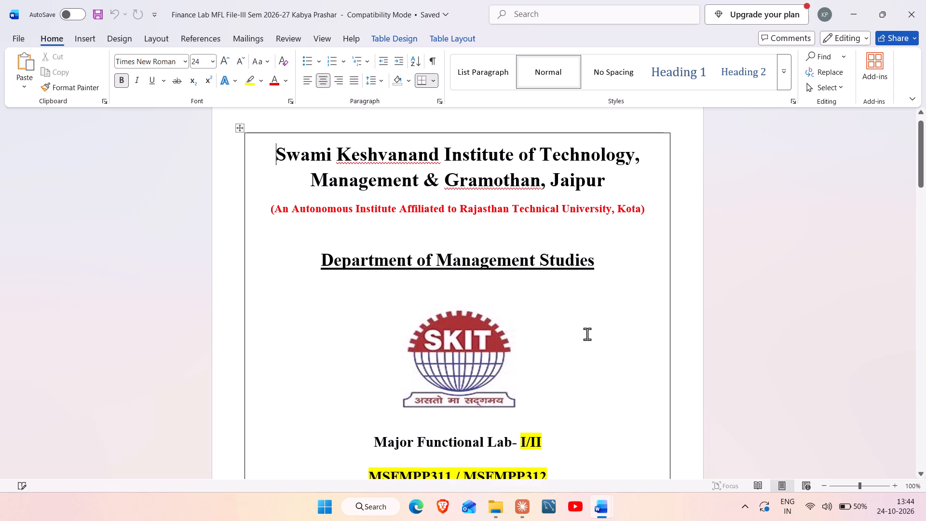
click(587, 334)
click(551, 447)
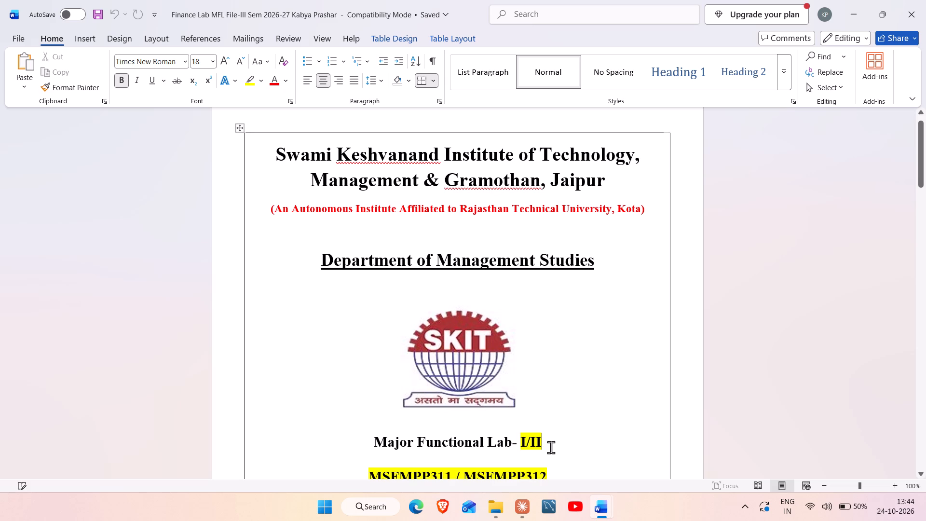
click(551, 447)
key(BackSpace)
key(BackSpace)
key(BackSpace)
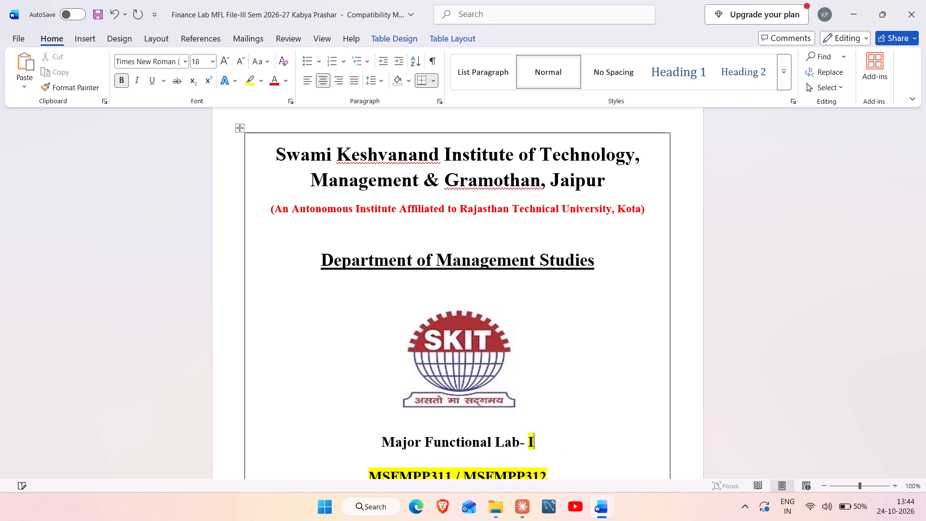
key(BackSpace)
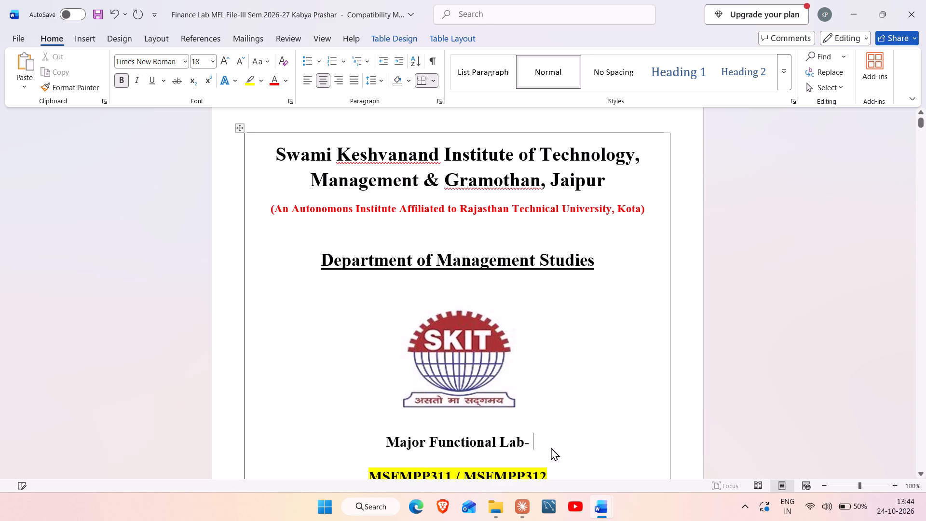
key(shift+i)
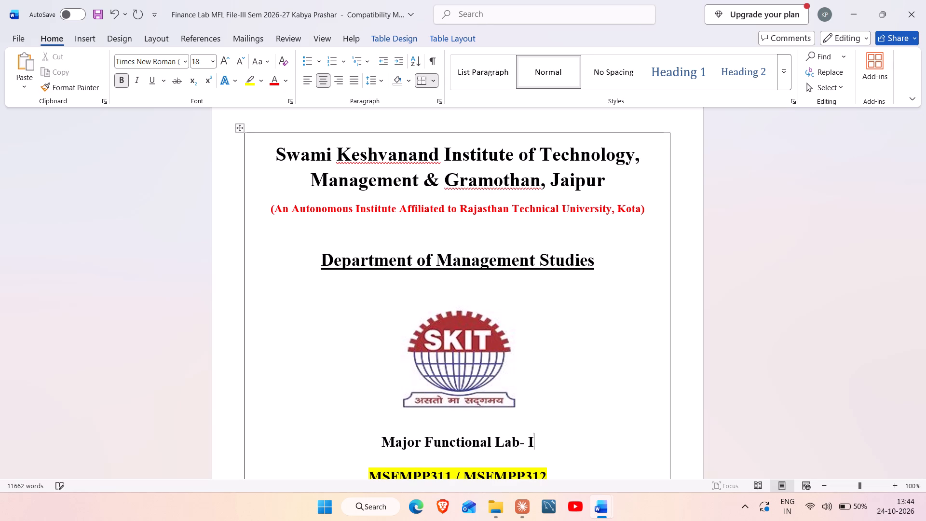
Replace the cover page's double course code with only MSFMPP311 on its own line below the lab title, reusing the existing text.
scroll(554, 452, down, 3)
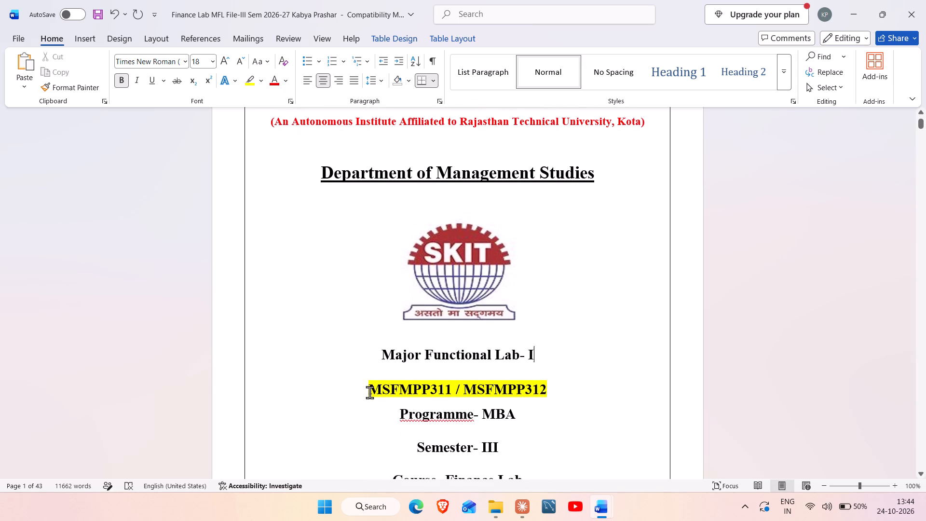
drag(452, 390, 362, 385)
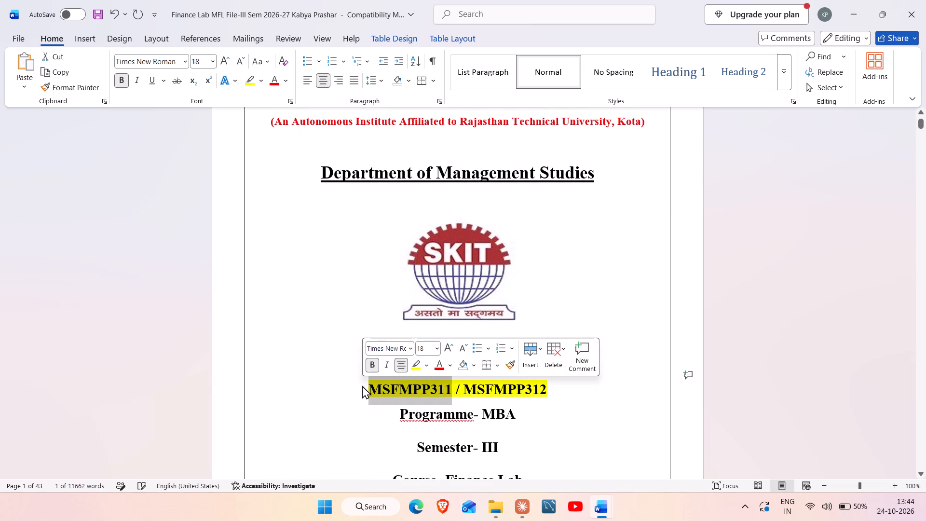
key(ctrl+c)
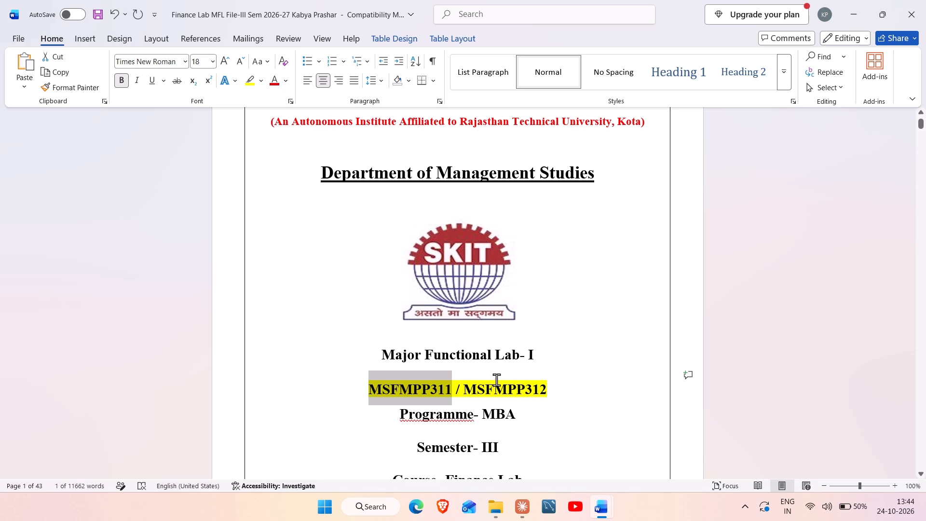
click(568, 381)
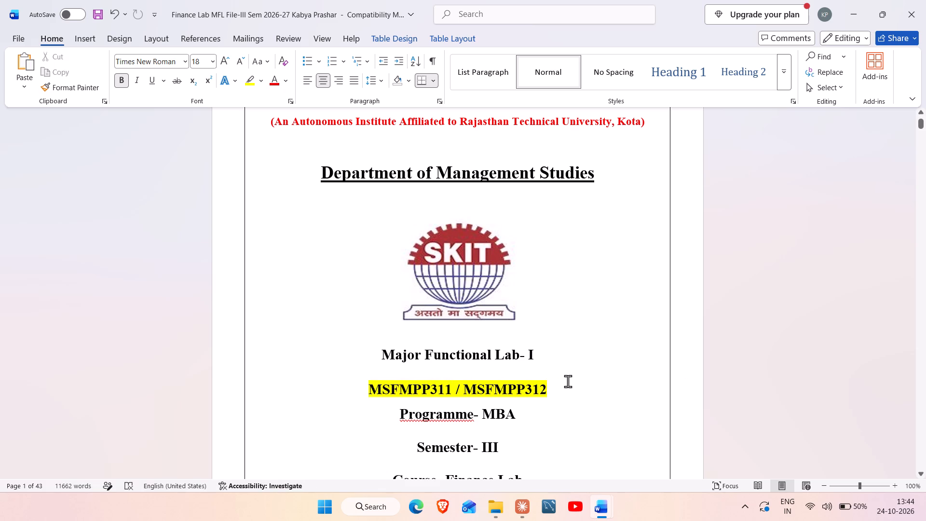
key(BackSpace)
key(BackSpace)
key(BackSpace)
key(BackSpace)
key(BackSpace)
key(BackSpace)
key(BackSpace)
key(BackSpace)
key(BackSpace)
key(BackSpace)
key(BackSpace)
key(BackSpace)
key(BackSpace)
key(BackSpace)
key(BackSpace)
key(BackSpace)
key(BackSpace)
key(BackSpace)
key(BackSpace)
key(BackSpace)
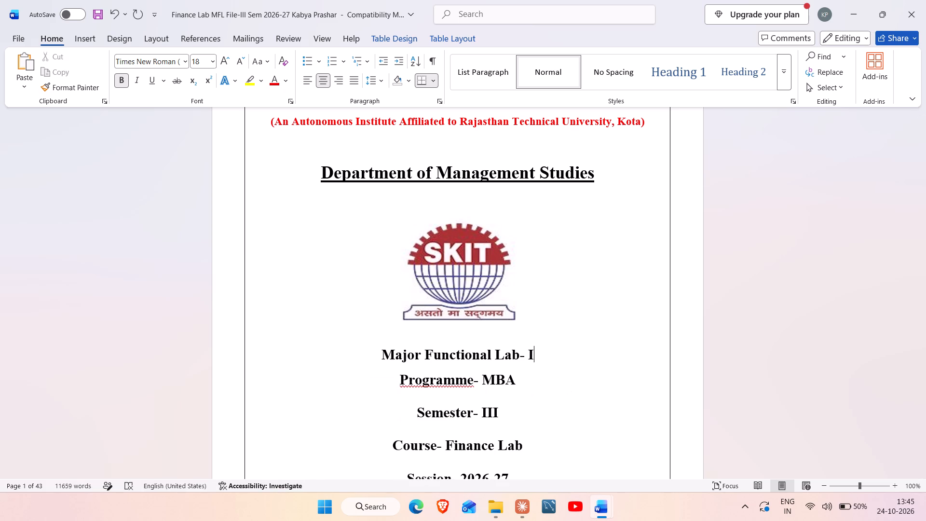
key(Return)
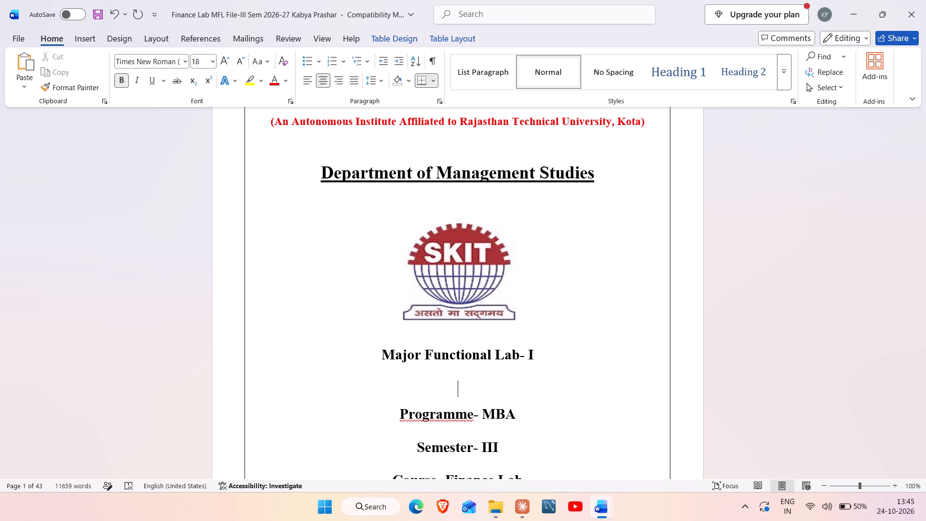
key(ctrl+v)
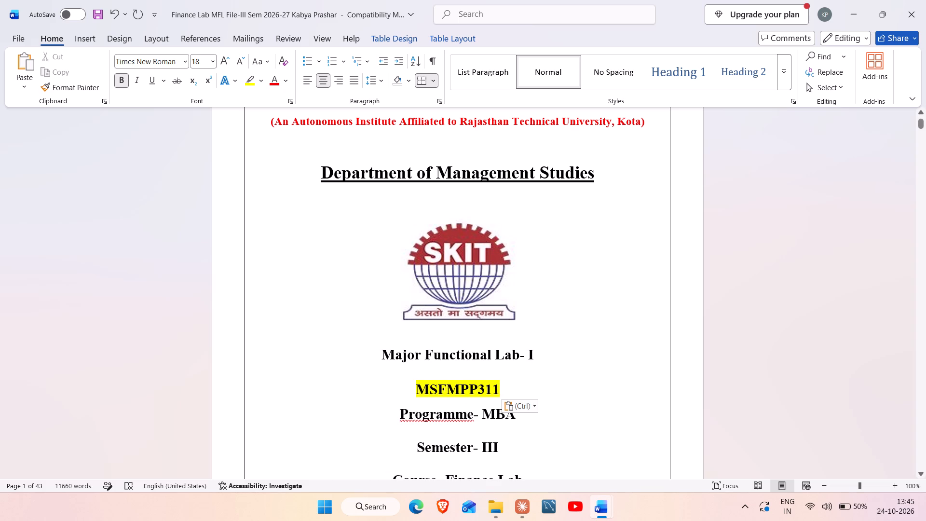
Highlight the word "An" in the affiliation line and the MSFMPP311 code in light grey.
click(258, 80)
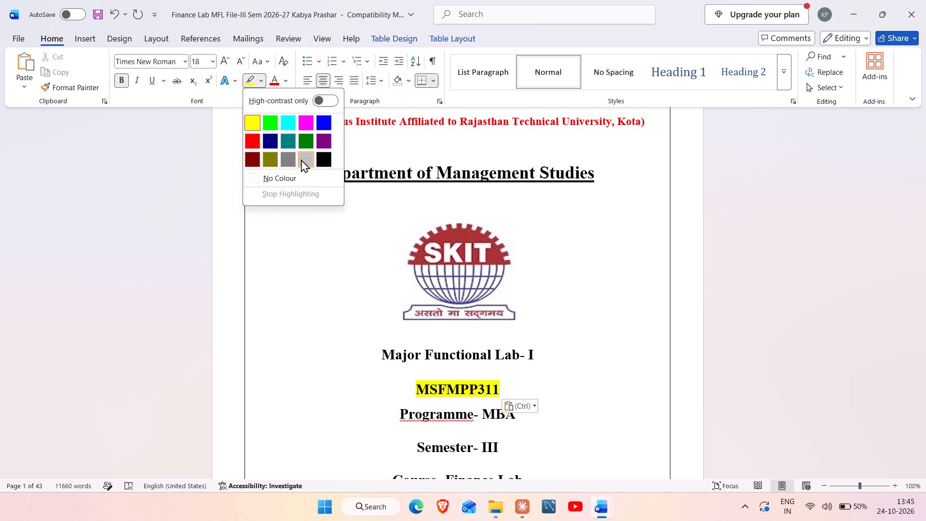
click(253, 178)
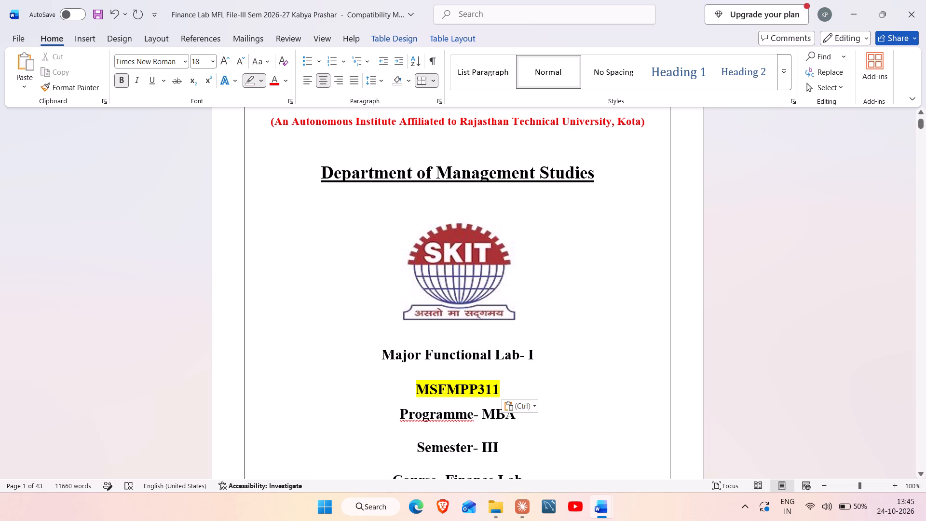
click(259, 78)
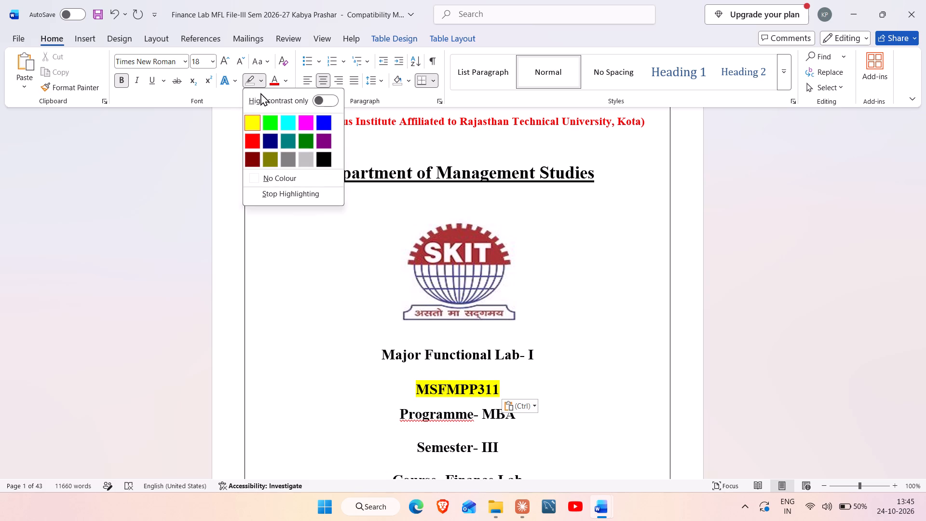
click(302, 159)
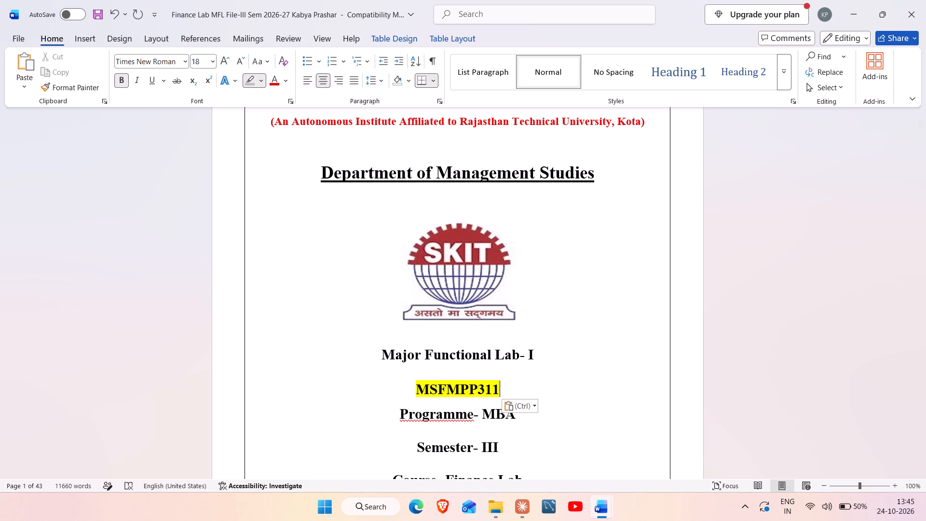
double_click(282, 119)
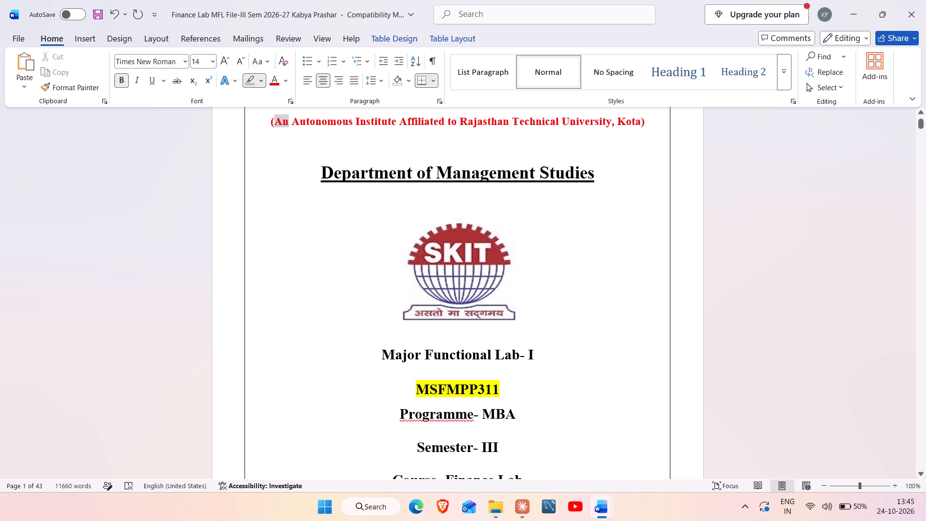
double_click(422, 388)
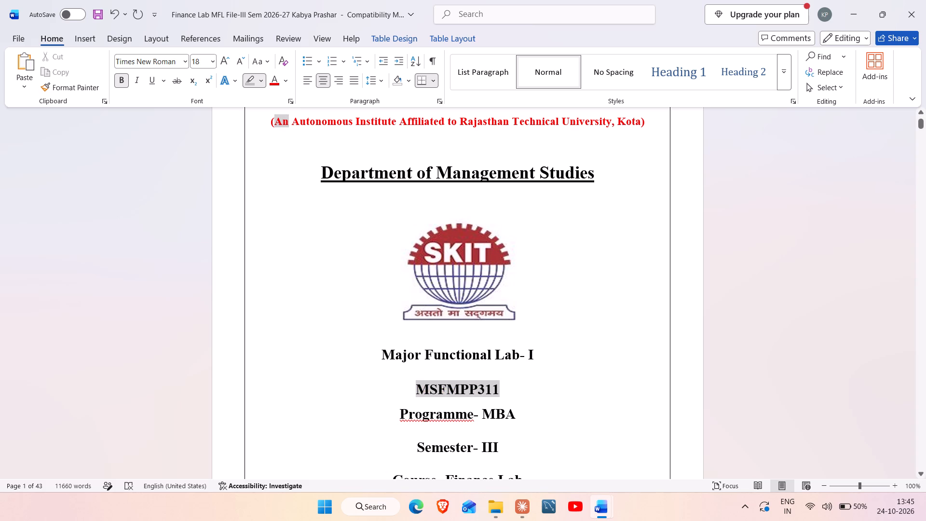
Remove all highlighting from the MSFMPP311 code on the cover page, turn off the highlighter and save the document.
click(259, 83)
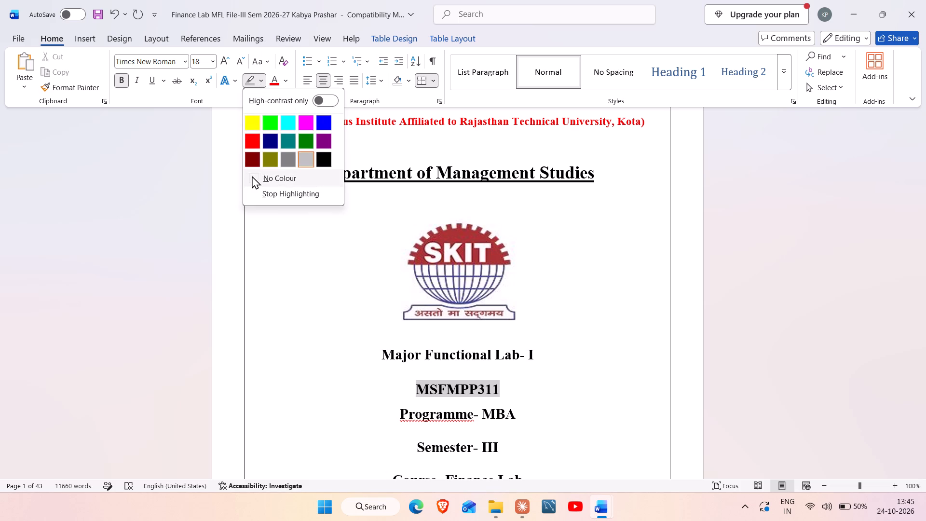
click(252, 176)
click(628, 305)
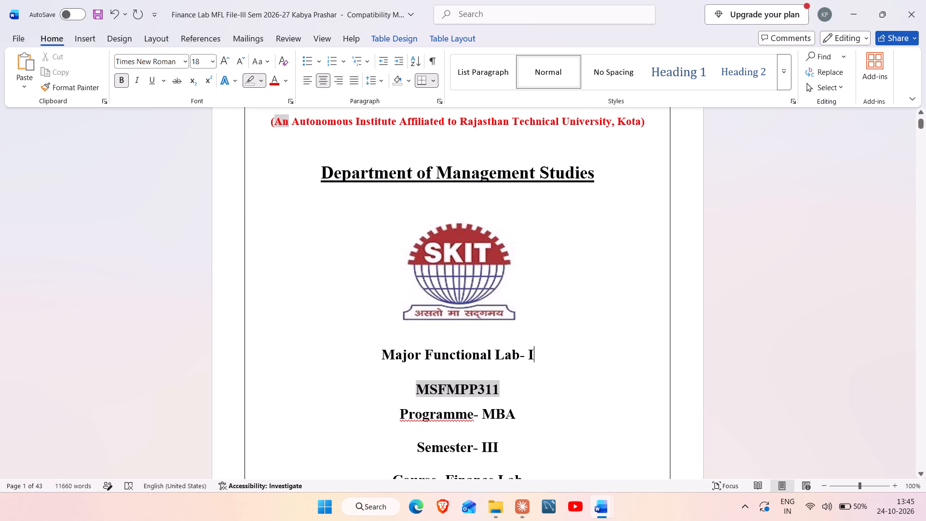
double_click(597, 410)
double_click(520, 353)
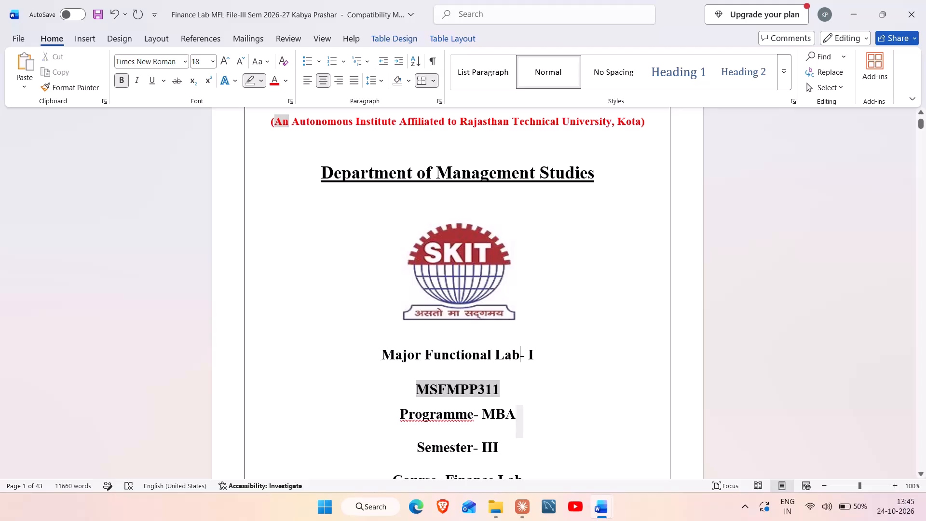
click(484, 391)
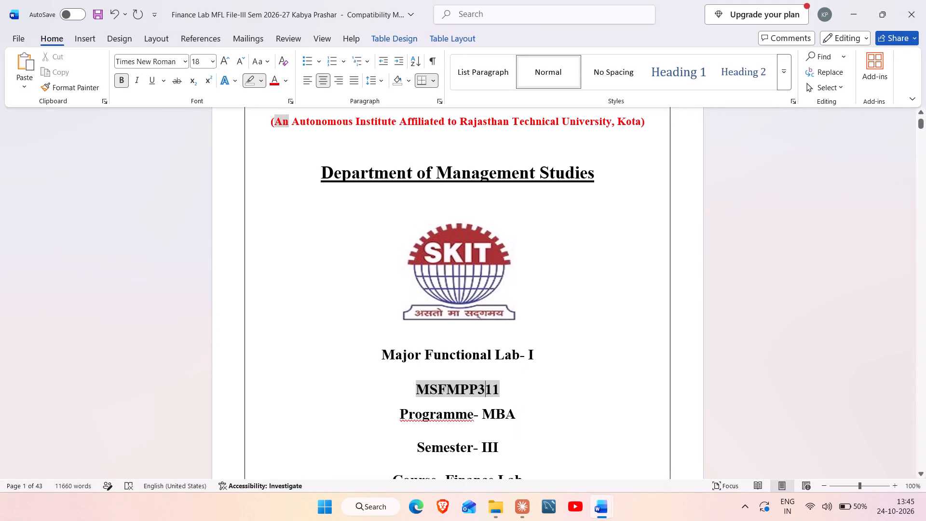
double_click(484, 391)
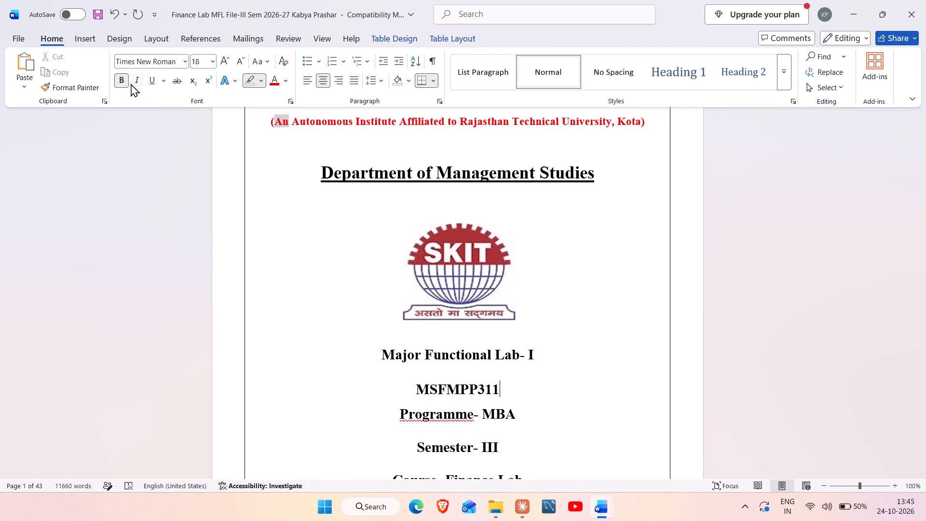
click(246, 76)
key(ctrl+s)
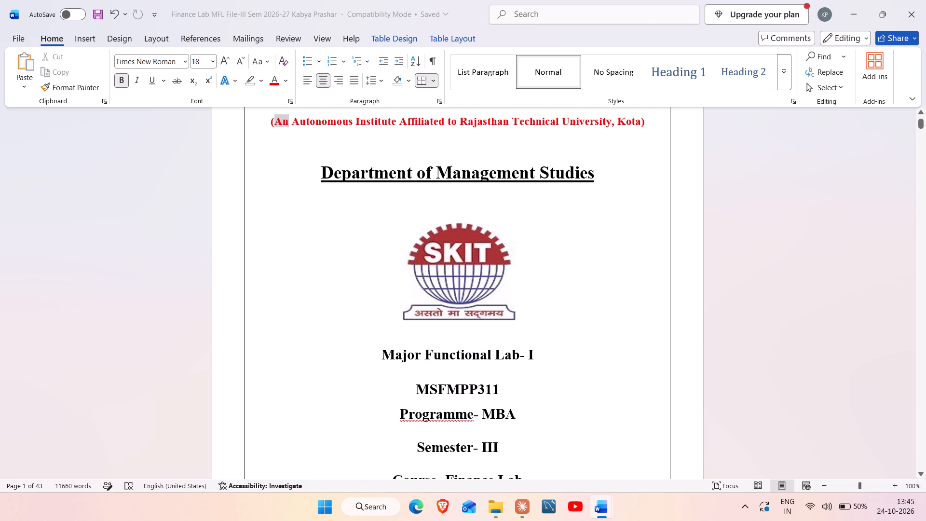
Clear the grey highlight from the word "An" in the red affiliation line on the cover page.
click(283, 122)
double_click(283, 122)
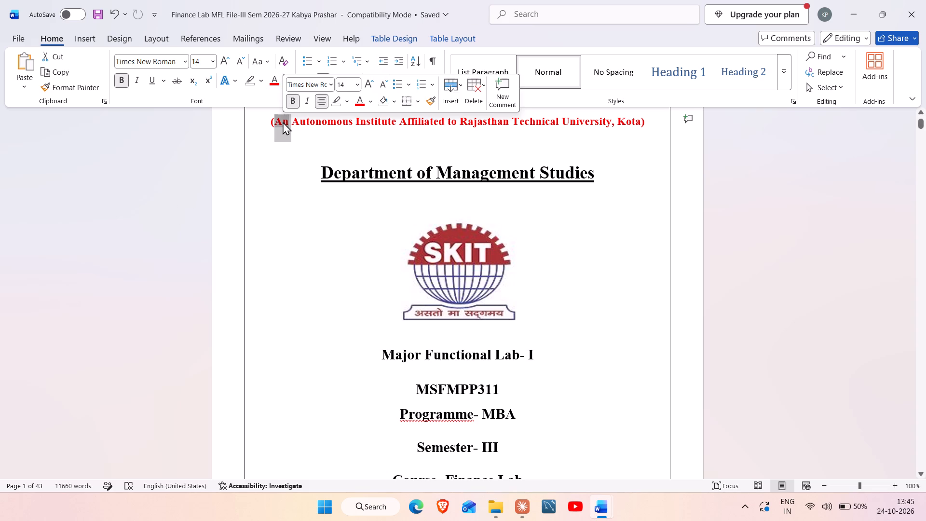
click(251, 76)
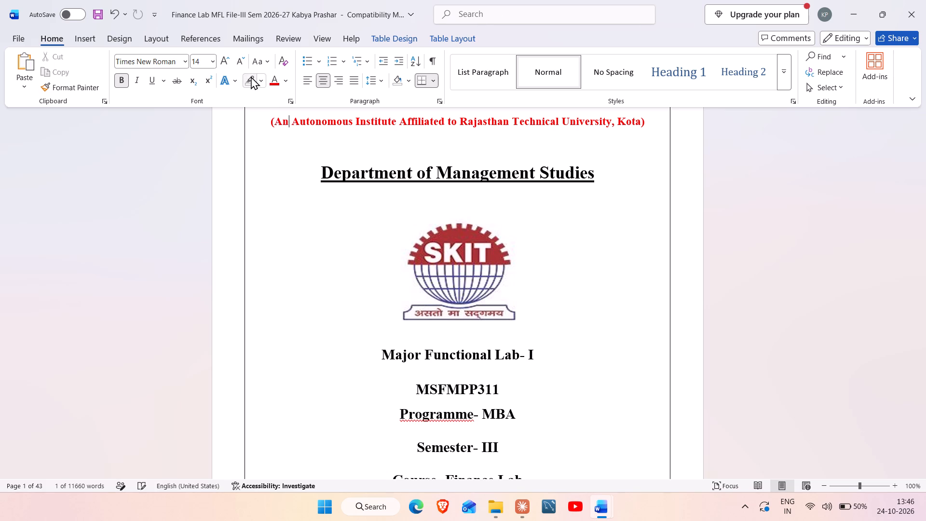
Look through the Finance Lab file from the cover page to the end, including the guidelines, finance terms and closing book review.
scroll(247, 223, down, 10)
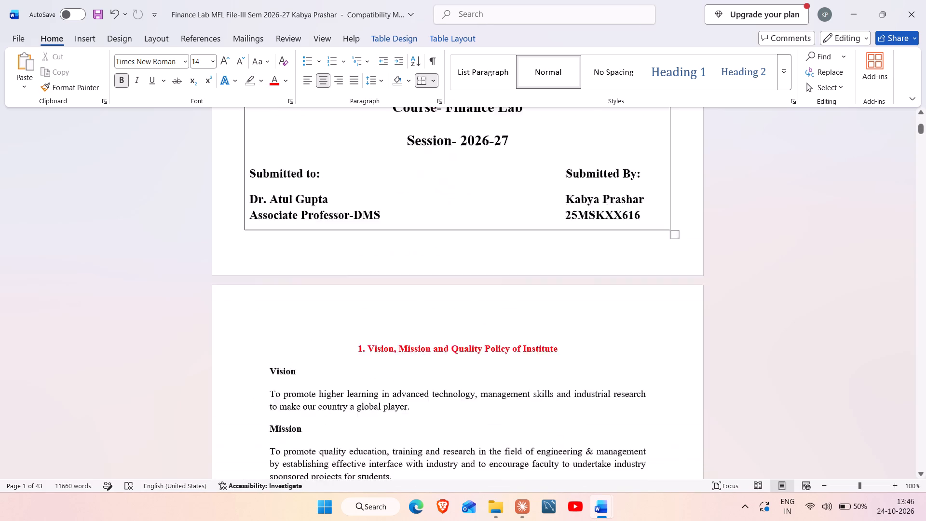
scroll(247, 223, down, 20)
scroll(247, 223, down, 8)
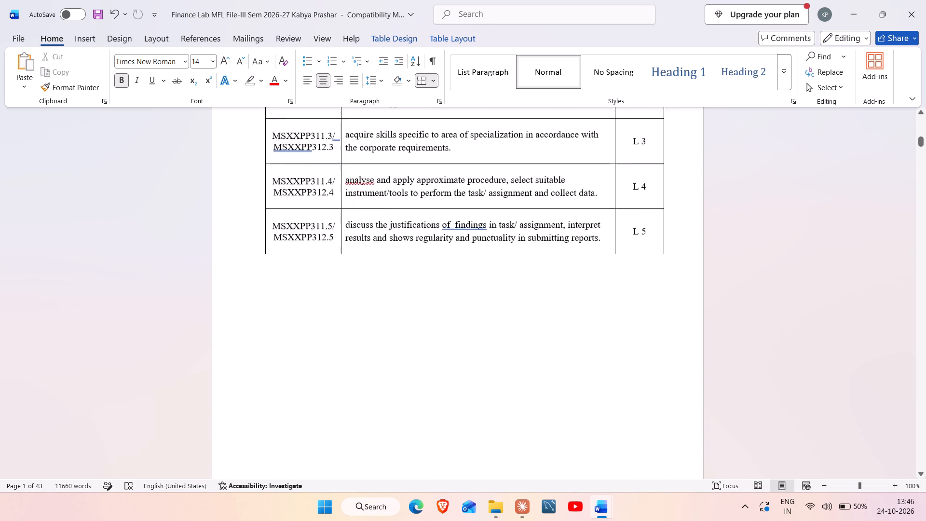
scroll(247, 223, down, 20)
scroll(247, 223, down, 8)
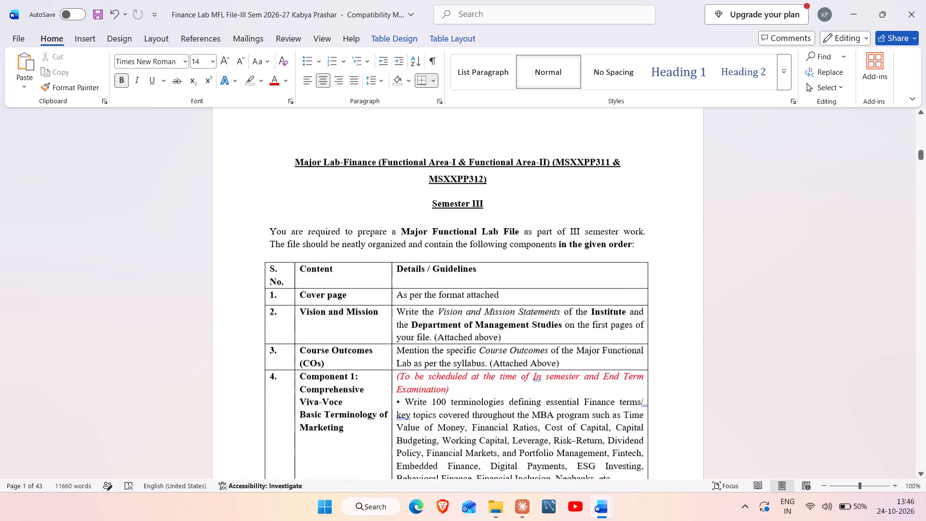
scroll(247, 223, down, 20)
scroll(247, 223, down, 8)
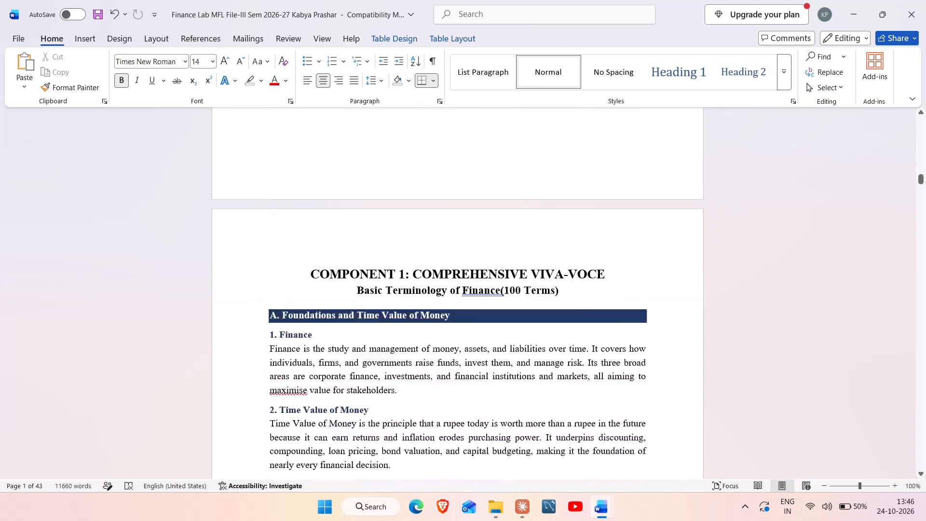
scroll(247, 223, down, 20)
scroll(247, 223, down, 8)
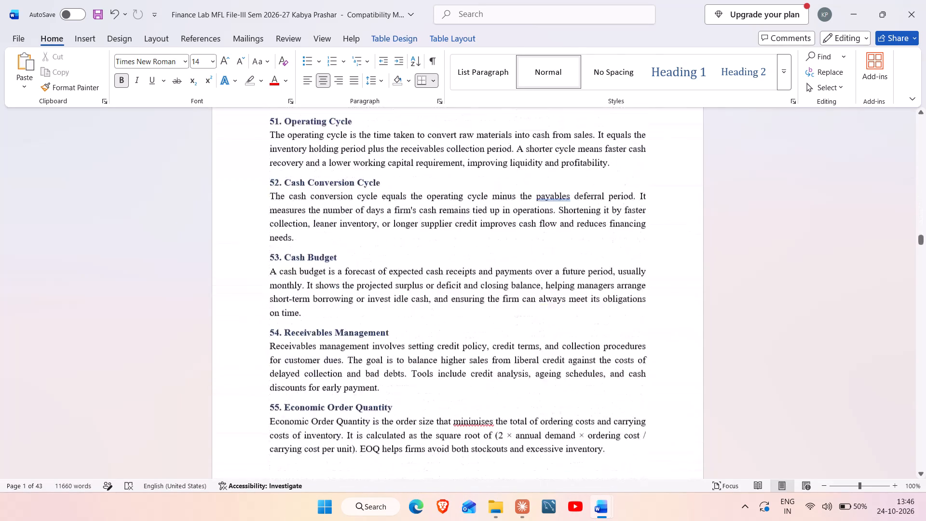
scroll(247, 223, down, 20)
scroll(247, 223, down, 7)
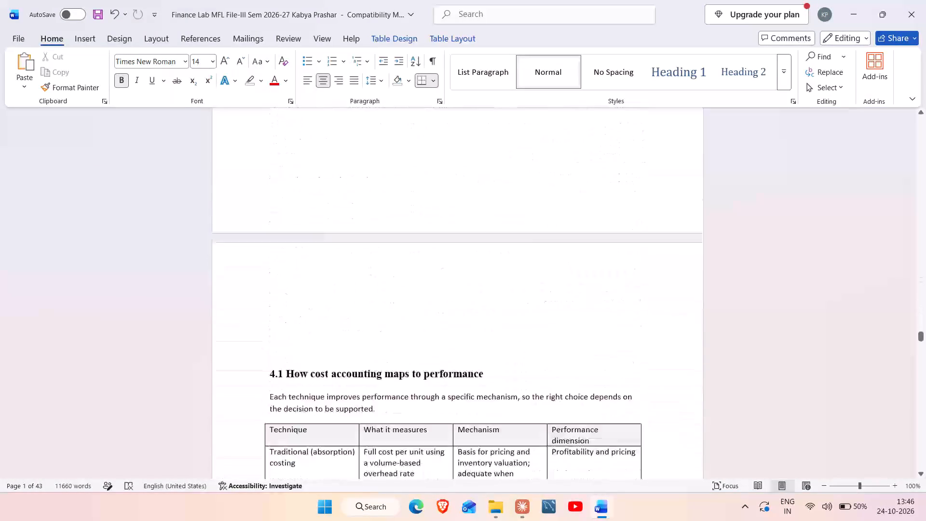
scroll(247, 223, down, 20)
scroll(247, 223, down, 5)
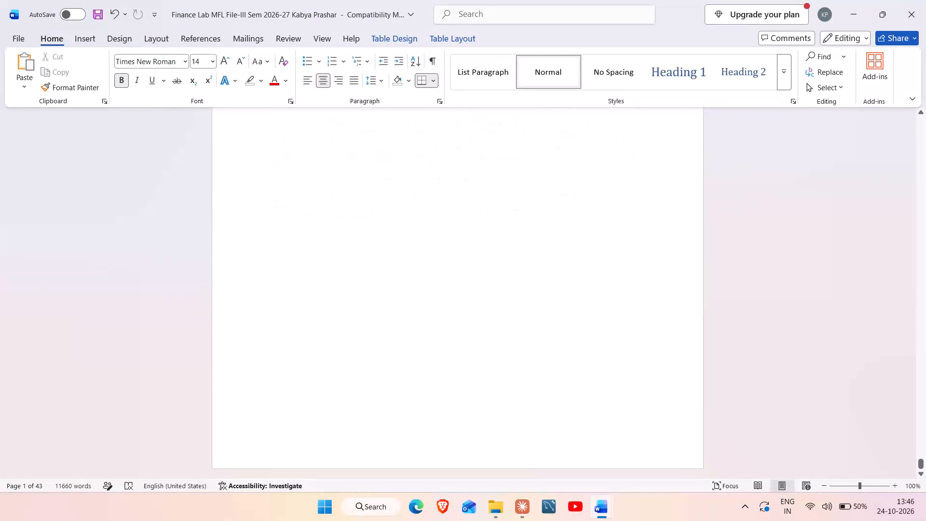
scroll(247, 223, up, 16)
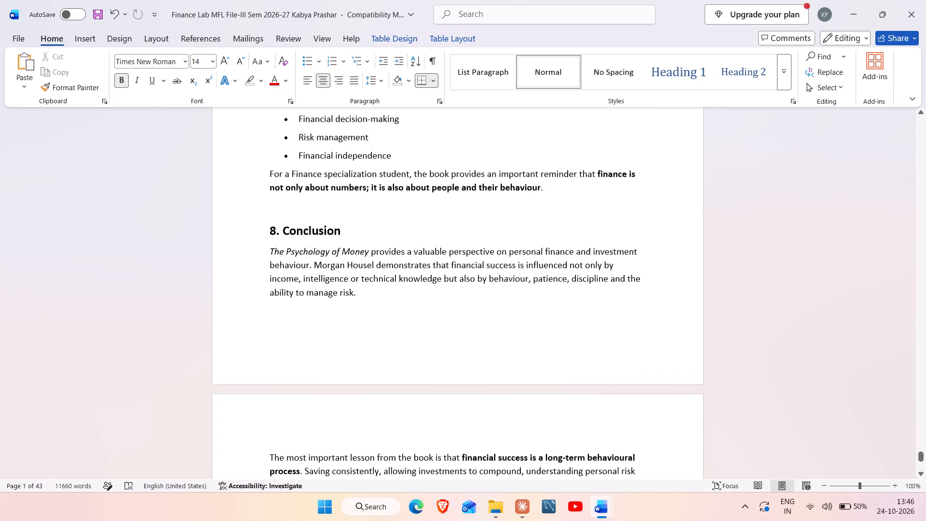
scroll(247, 223, up, 5)
scroll(247, 223, down, 20)
scroll(247, 223, down, 2)
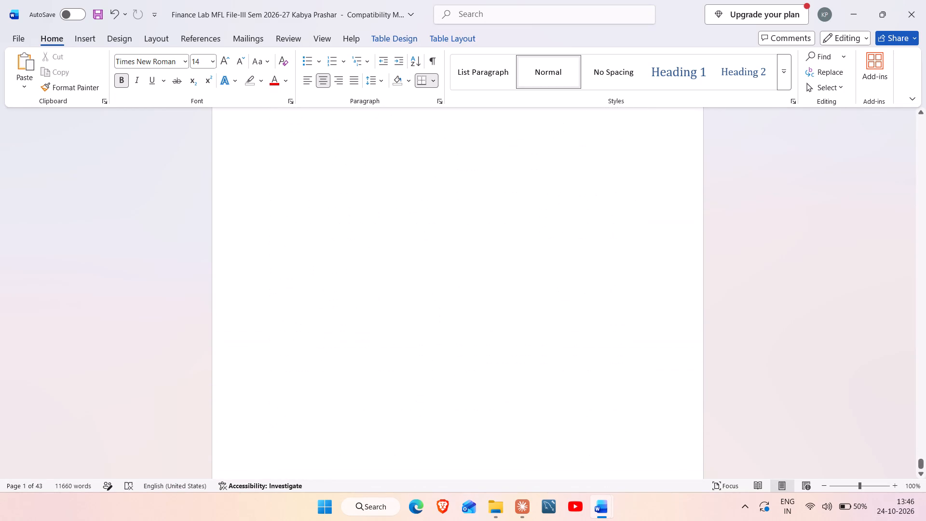
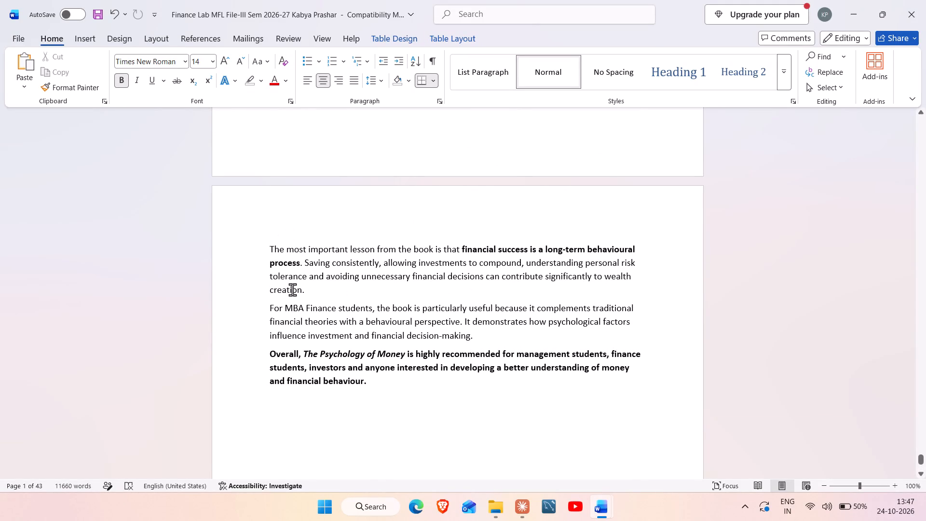
Review the closing book review's conclusion and managerial insights, going back up to the Finance Lab file's cover page.
scroll(292, 289, up, 1)
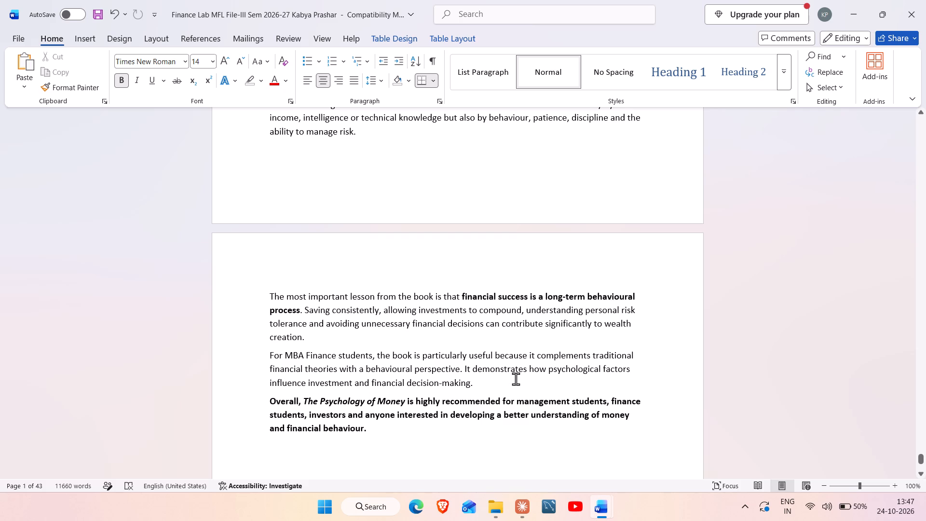
scroll(516, 379, up, 3)
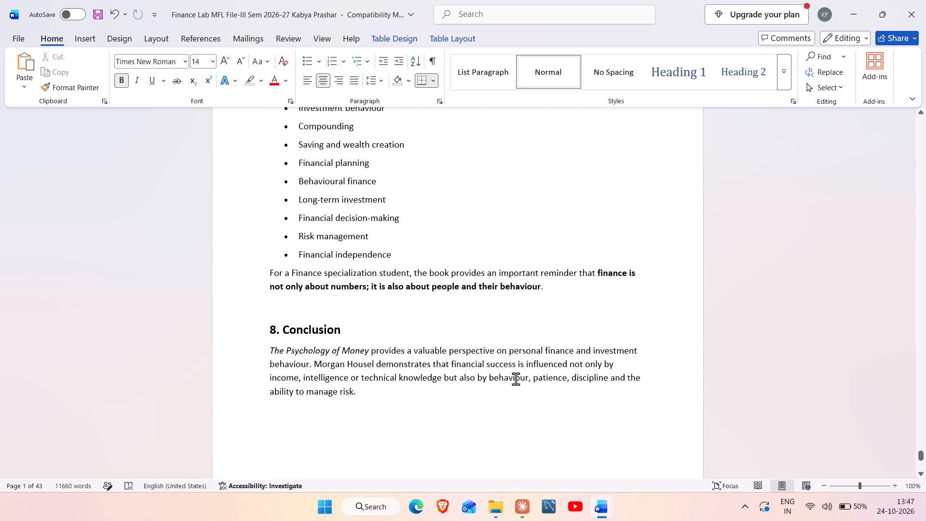
scroll(516, 379, up, 1)
scroll(516, 379, up, 20)
scroll(516, 379, up, 20)
scroll(516, 379, up, 15)
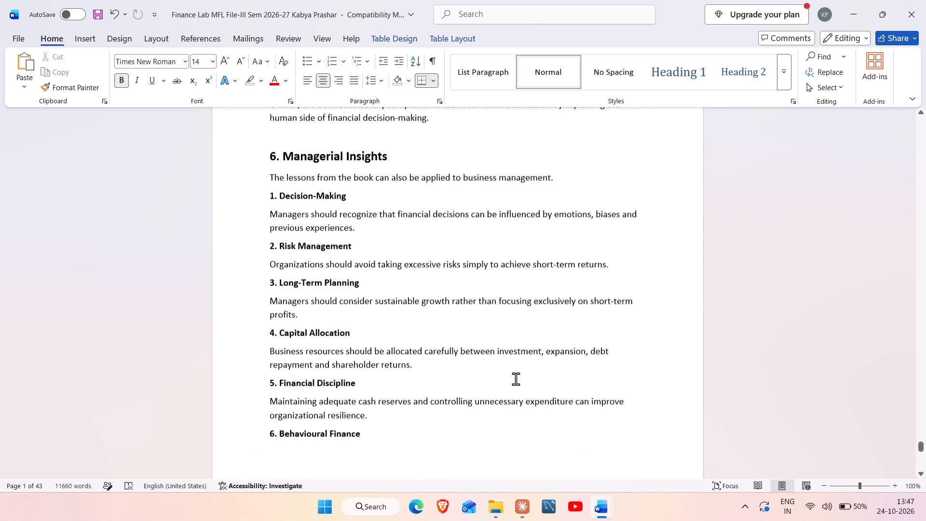
scroll(516, 379, up, 20)
scroll(516, 379, up, 20)
scroll(516, 379, up, 20)
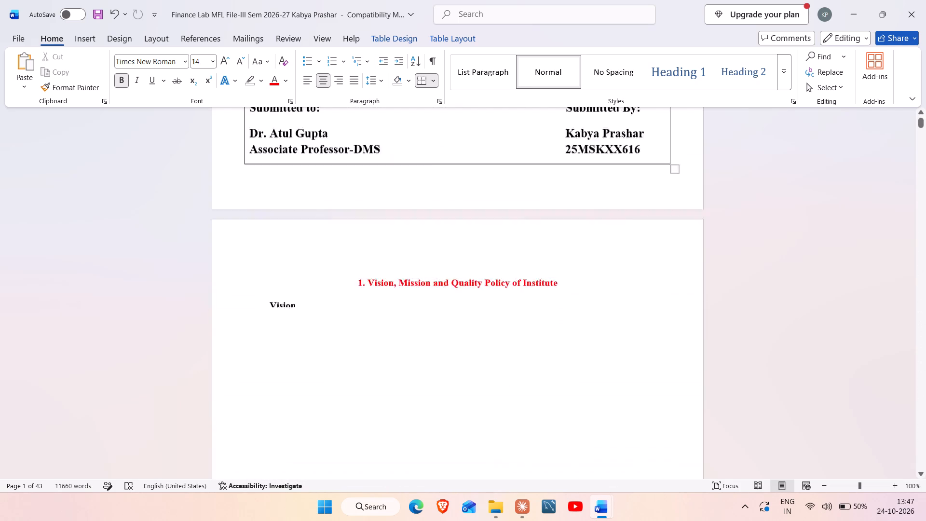
scroll(516, 379, up, 14)
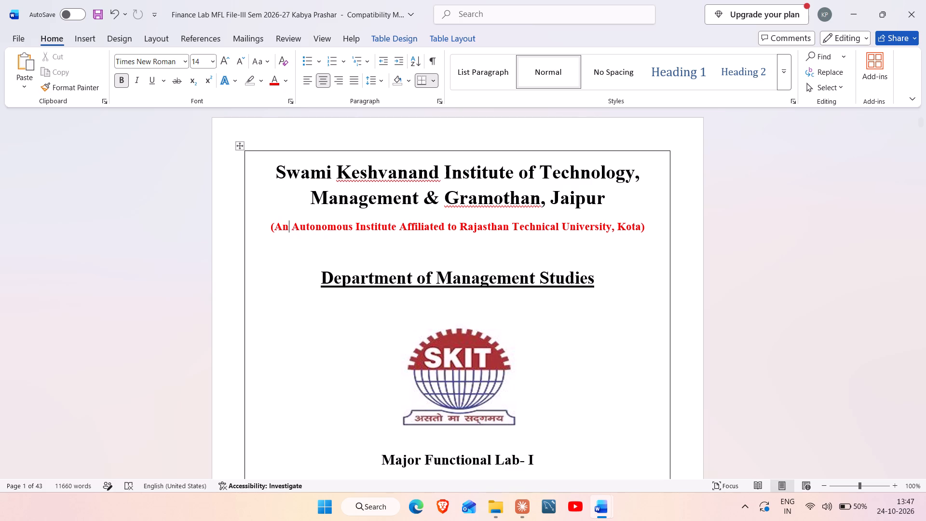
Review the Finance Lab file's front matter from the cover page through the table of contents, component guidelines and software practice table.
scroll(516, 379, down, 10)
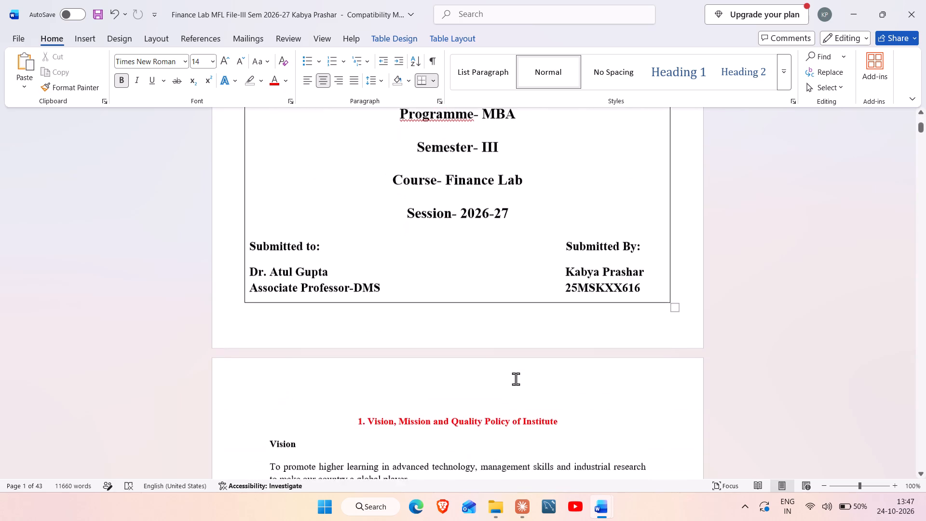
scroll(516, 379, down, 19)
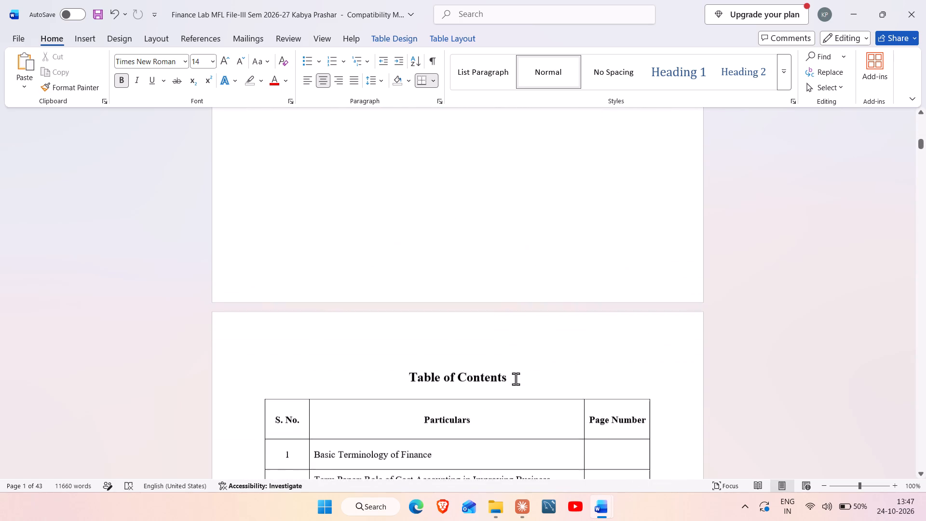
scroll(516, 379, down, 18)
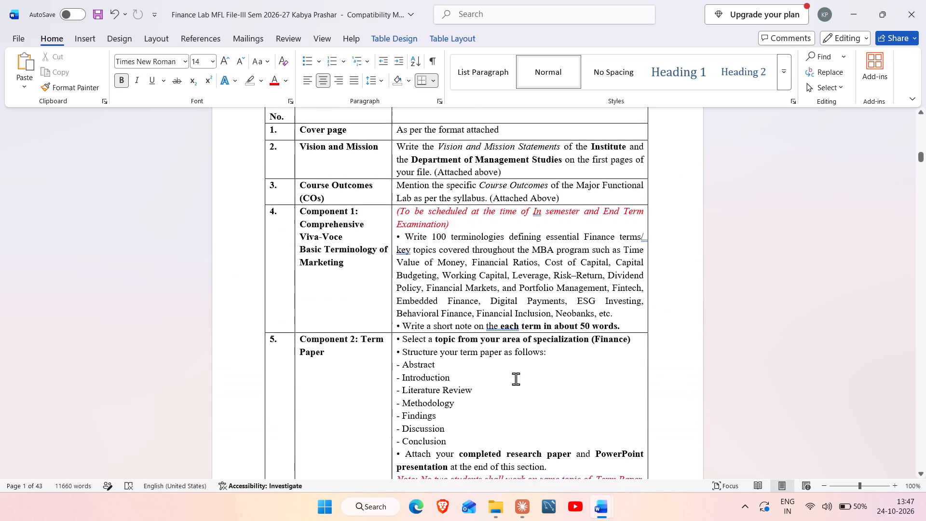
scroll(516, 379, up, 1)
scroll(516, 379, left, 1)
scroll(516, 379, down, 1)
scroll(516, 379, left, 1)
scroll(516, 379, down, 1)
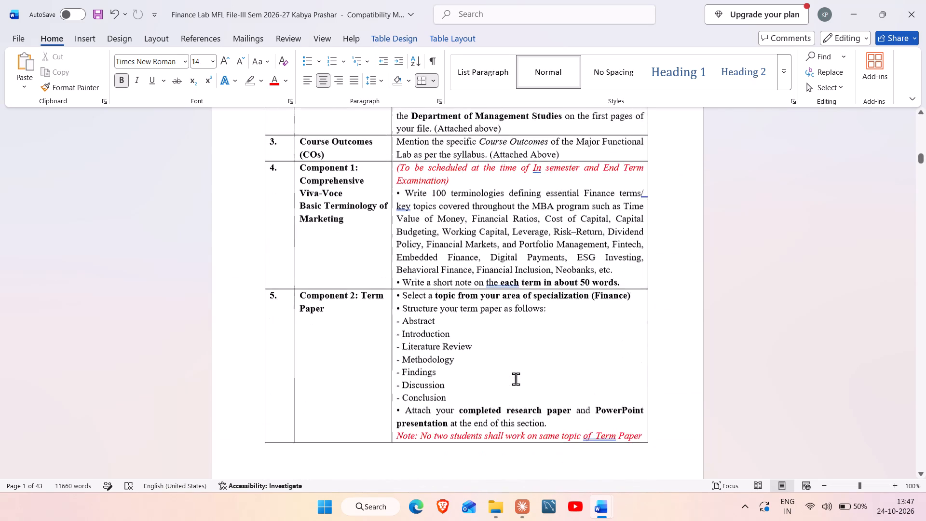
scroll(516, 379, down, 16)
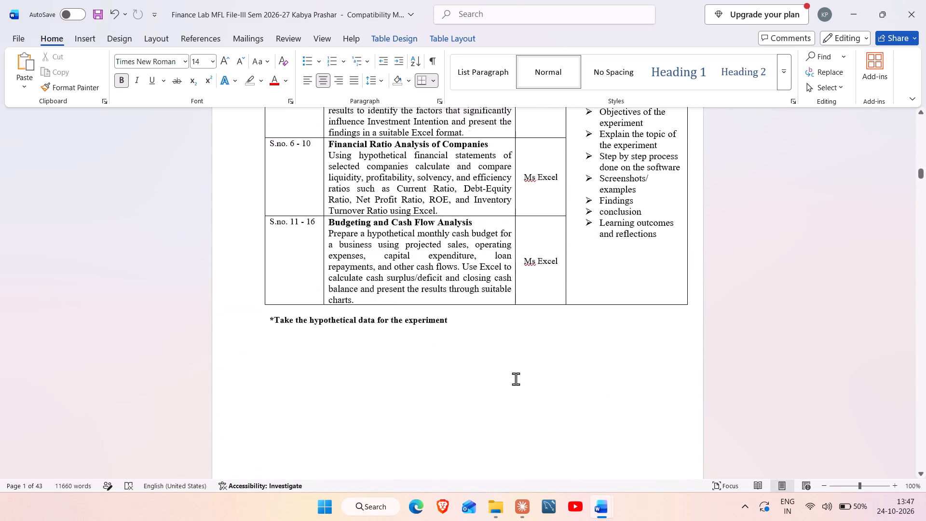
Look through the 100 finance terms in Component 1 up to the start of the Component 2 term paper.
scroll(516, 379, down, 13)
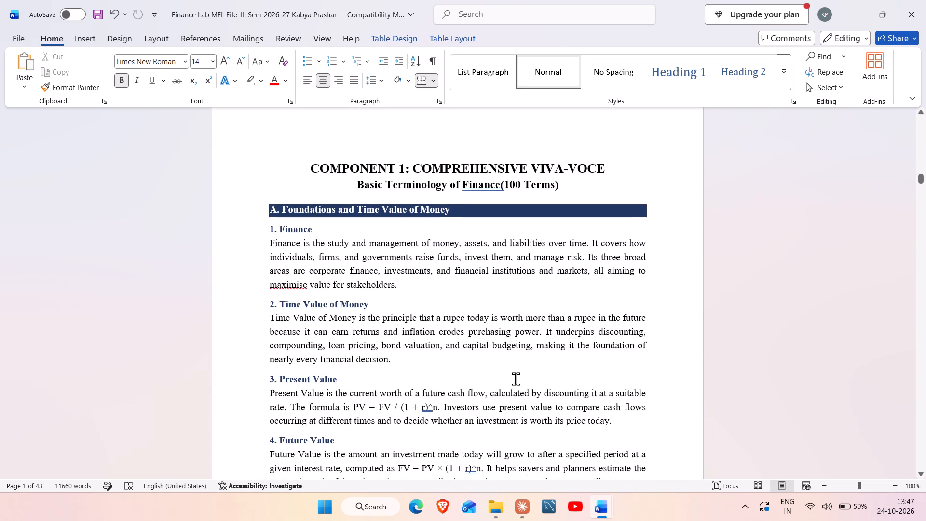
scroll(447, 282, down, 10)
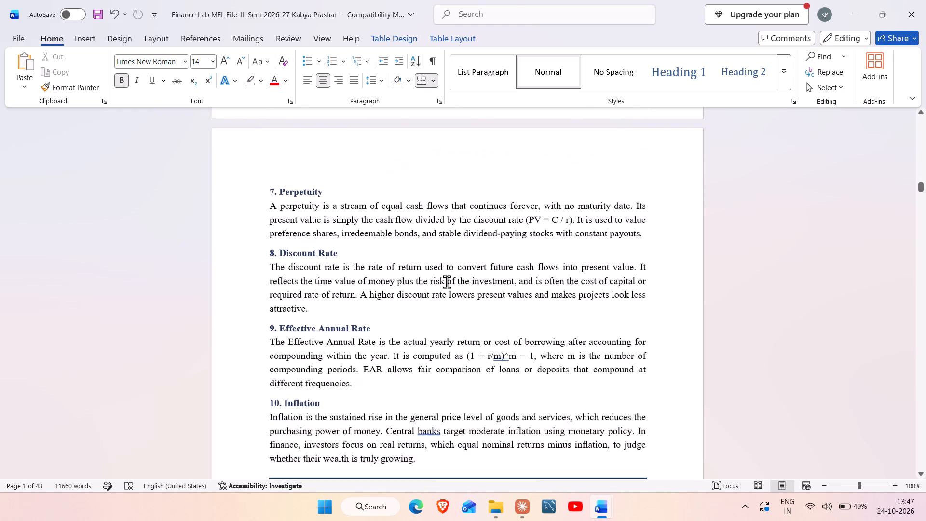
scroll(447, 282, down, 20)
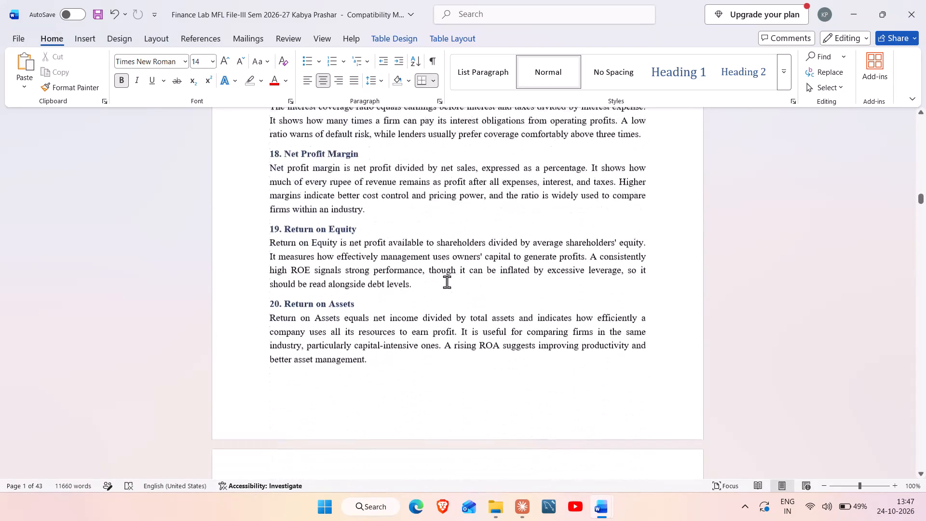
scroll(447, 282, down, 19)
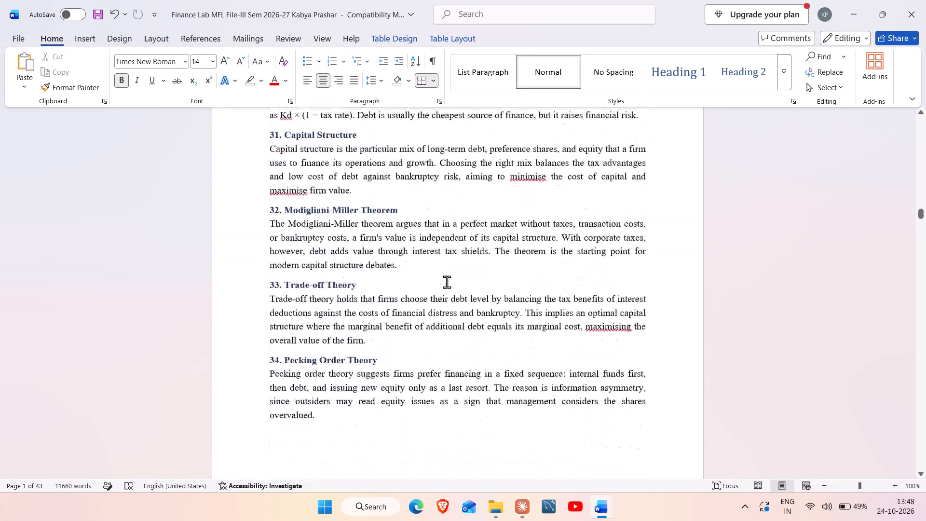
scroll(447, 282, down, 18)
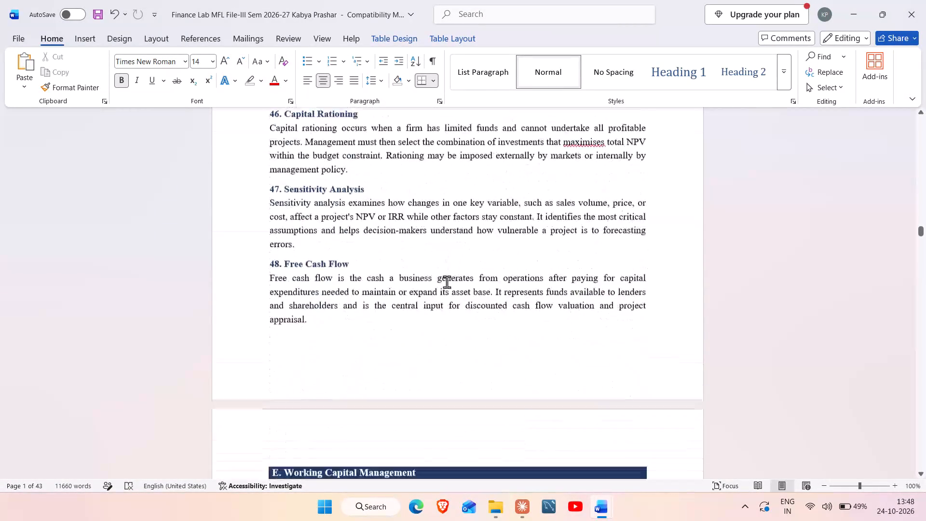
scroll(447, 282, down, 16)
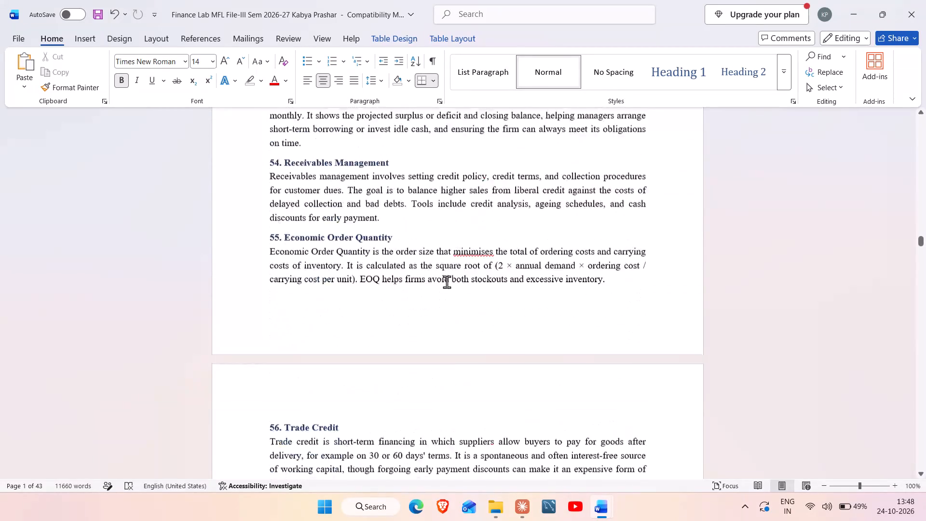
scroll(447, 282, down, 16)
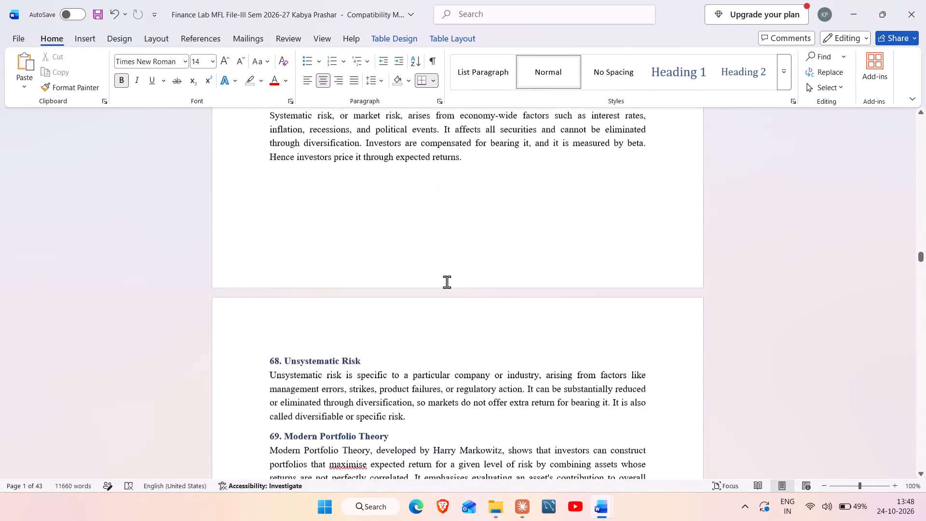
scroll(447, 282, down, 16)
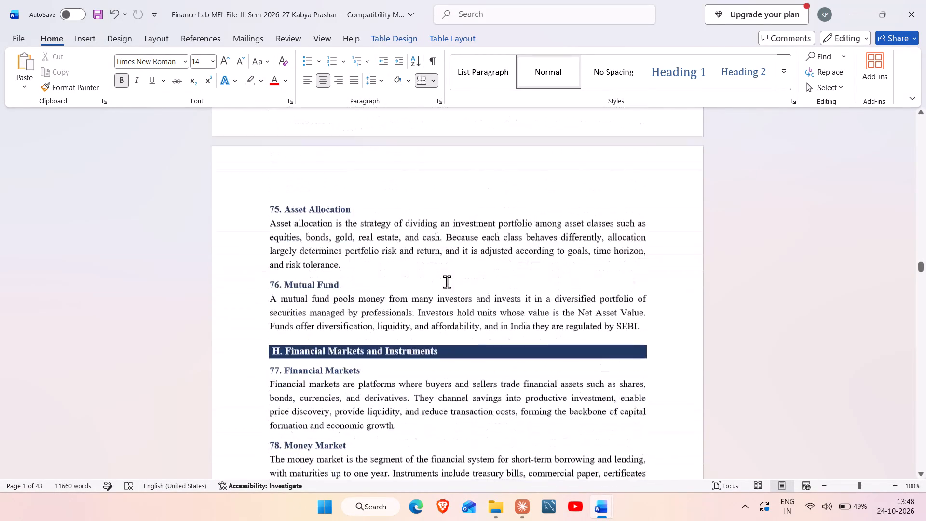
scroll(447, 282, down, 16)
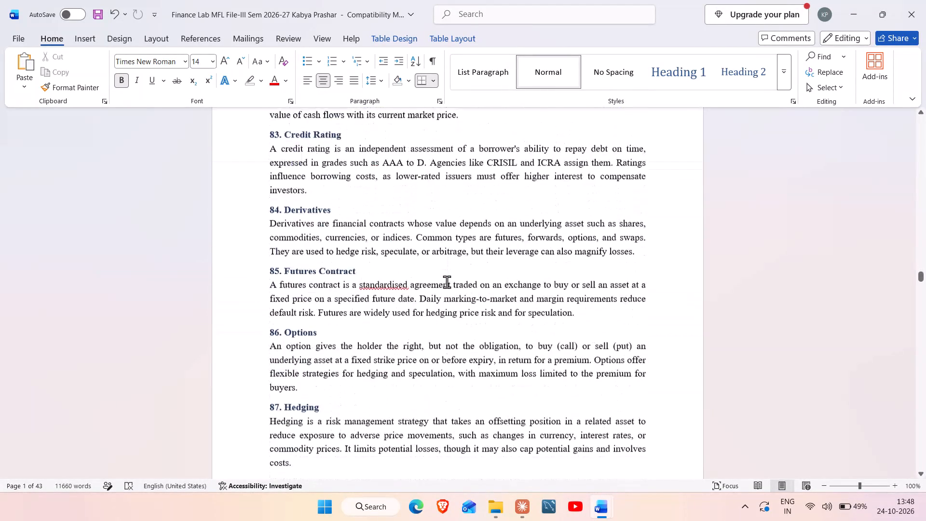
scroll(447, 282, down, 18)
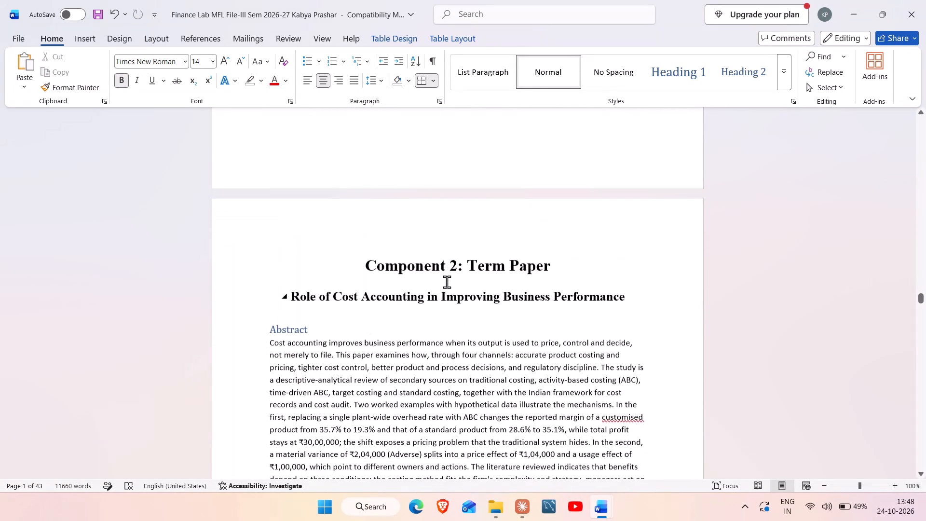
scroll(447, 282, down, 1)
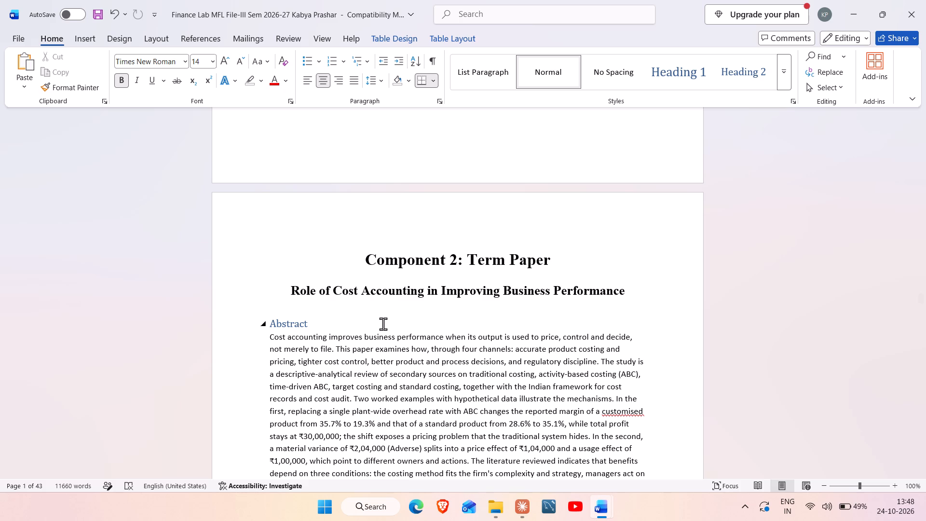
Recheck the Component 1 finance terms backwards from the term paper to the software practice table, then reread the opening terms through Perpetuity.
scroll(383, 324, up, 14)
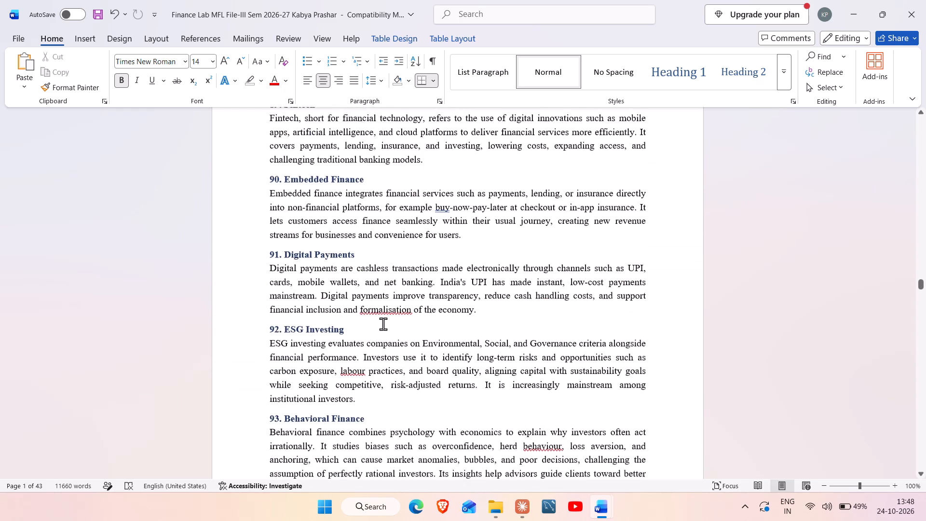
scroll(383, 324, up, 7)
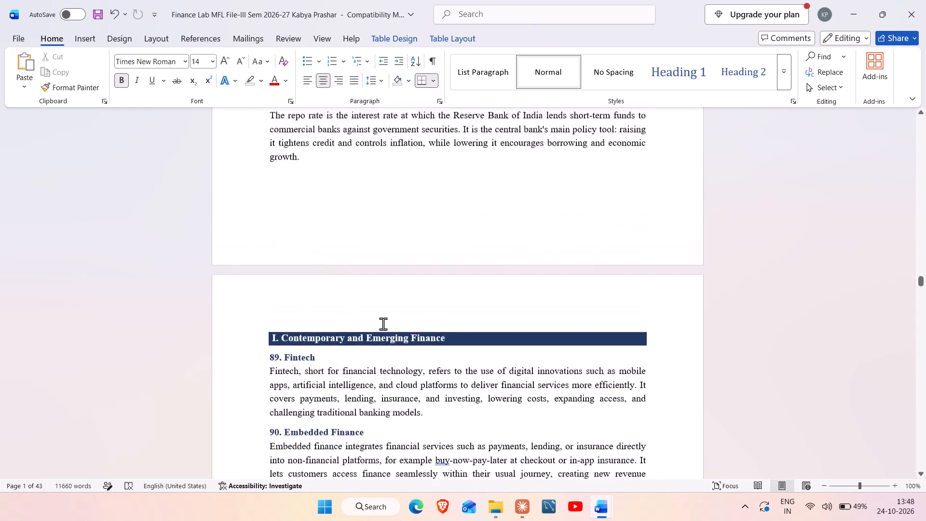
scroll(383, 324, up, 7)
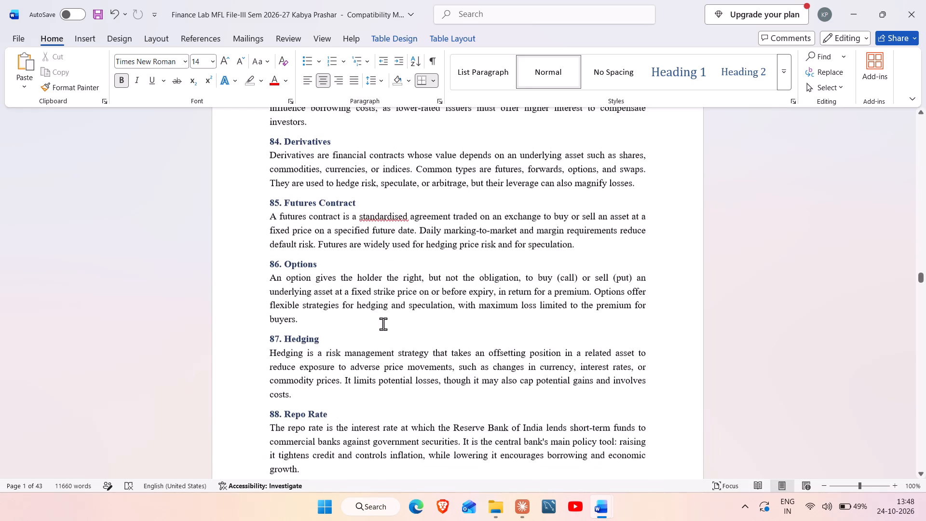
scroll(383, 324, up, 15)
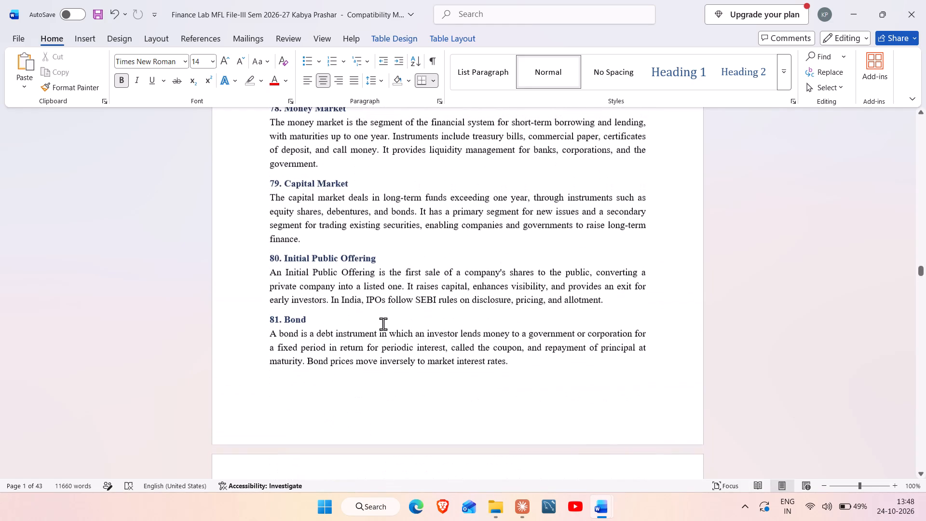
scroll(383, 324, up, 7)
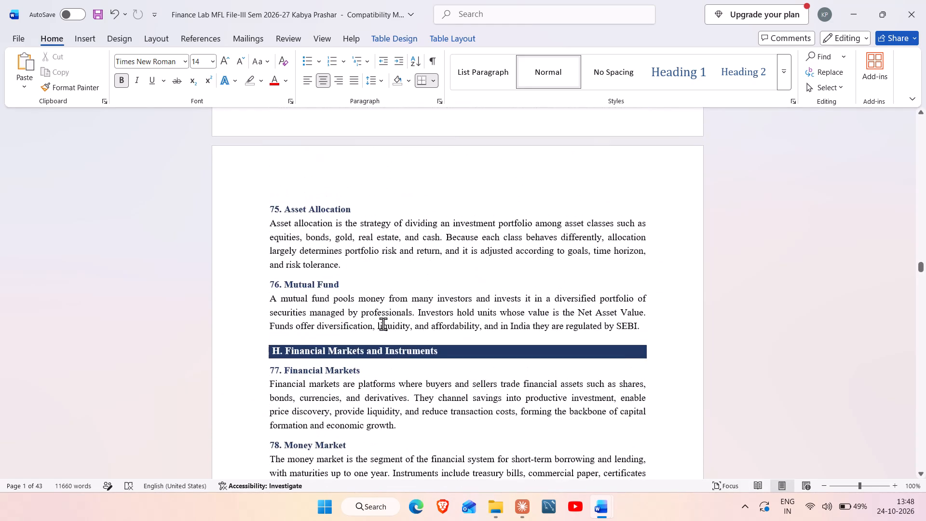
scroll(383, 324, up, 8)
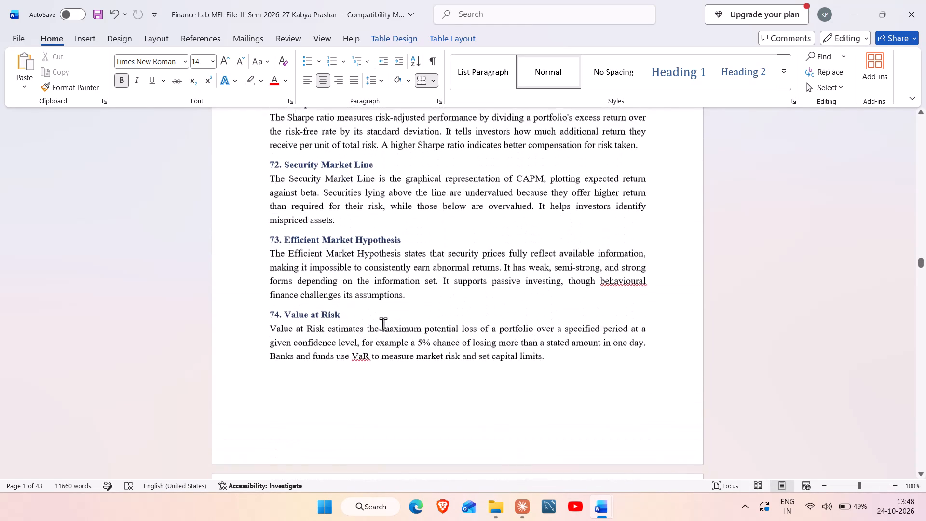
scroll(383, 324, up, 3)
scroll(392, 379, up, 5)
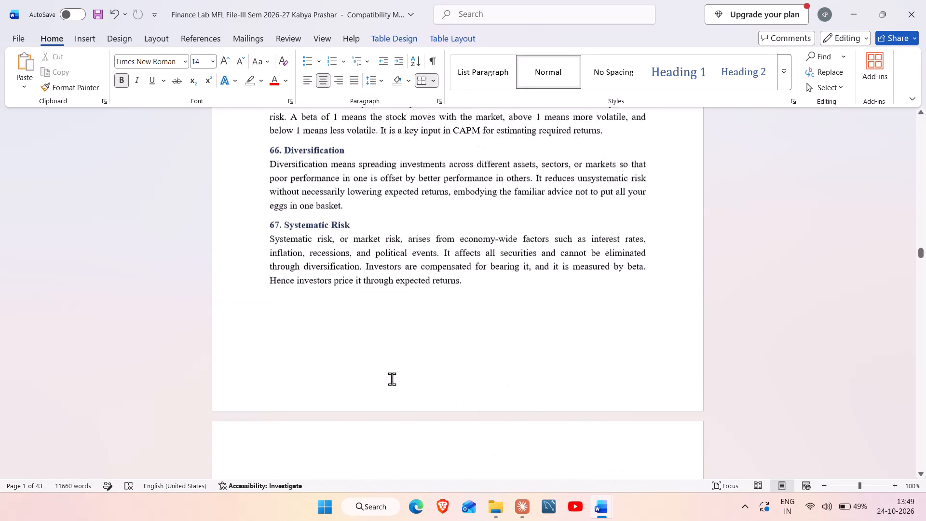
scroll(392, 379, up, 7)
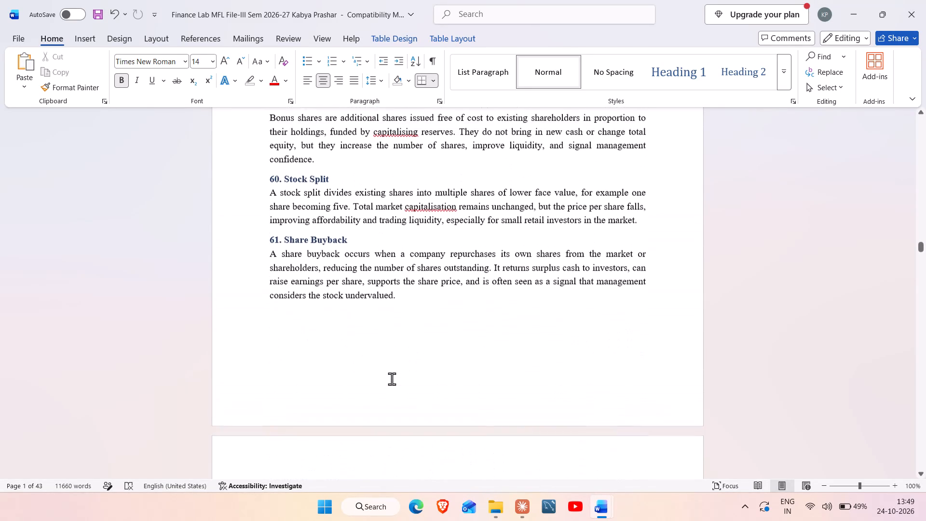
scroll(392, 379, up, 11)
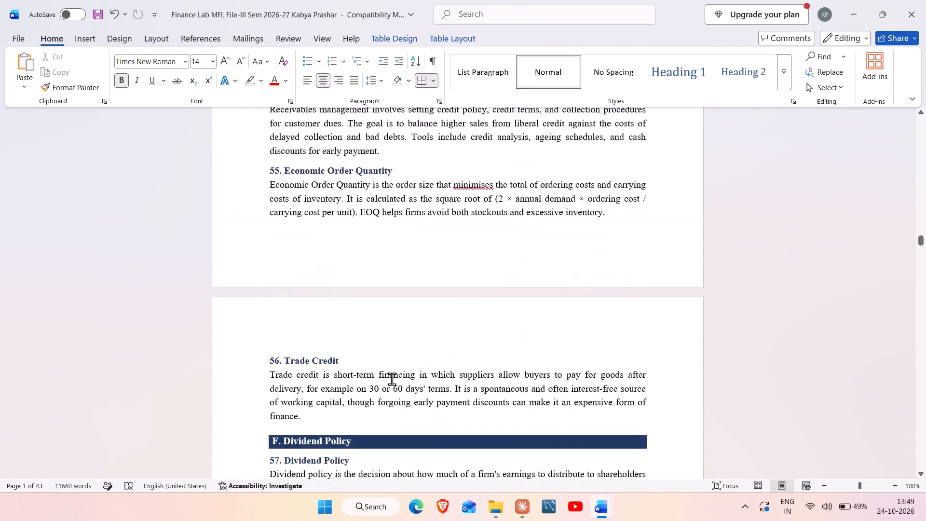
scroll(392, 379, up, 14)
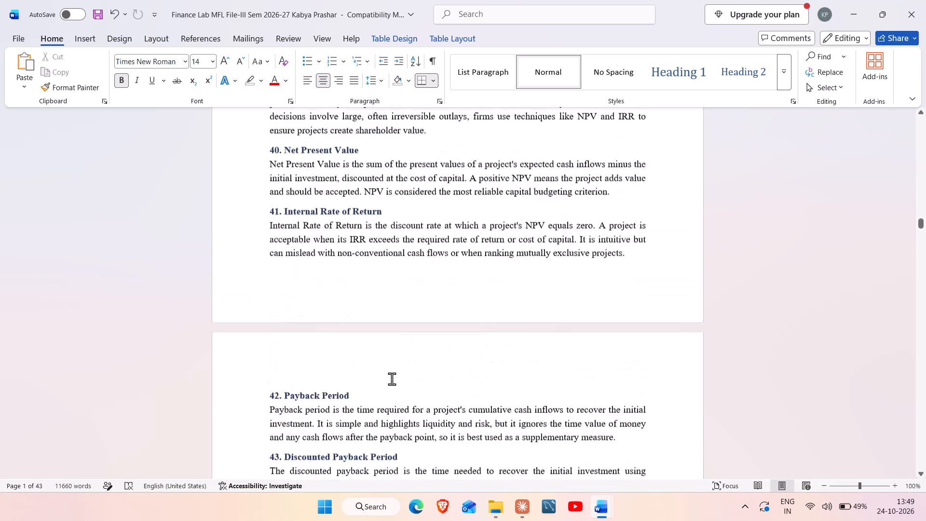
scroll(392, 379, up, 20)
scroll(392, 379, up, 4)
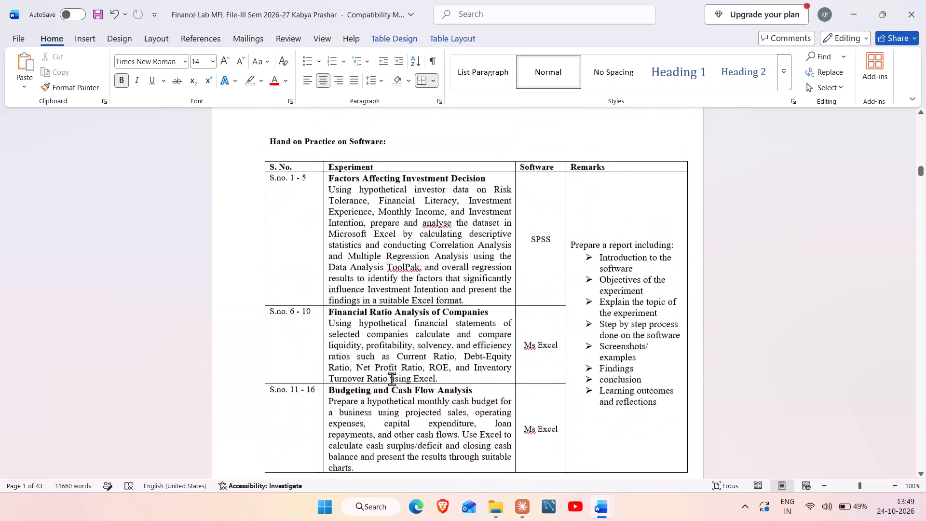
scroll(392, 379, down, 13)
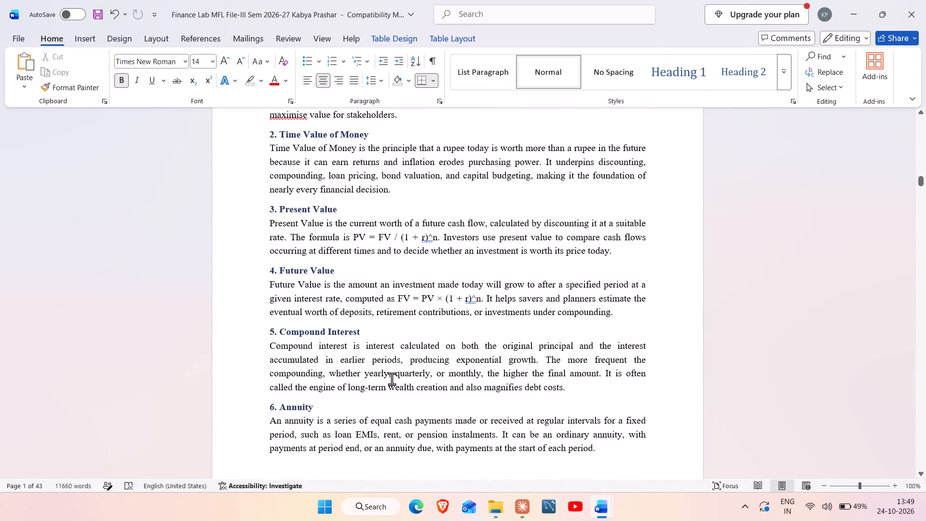
scroll(392, 379, down, 2)
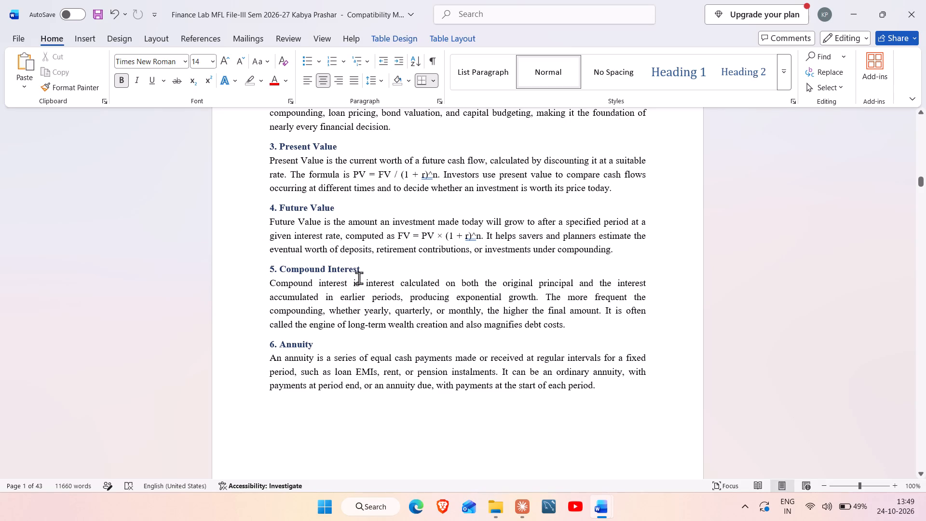
scroll(279, 388, down, 2)
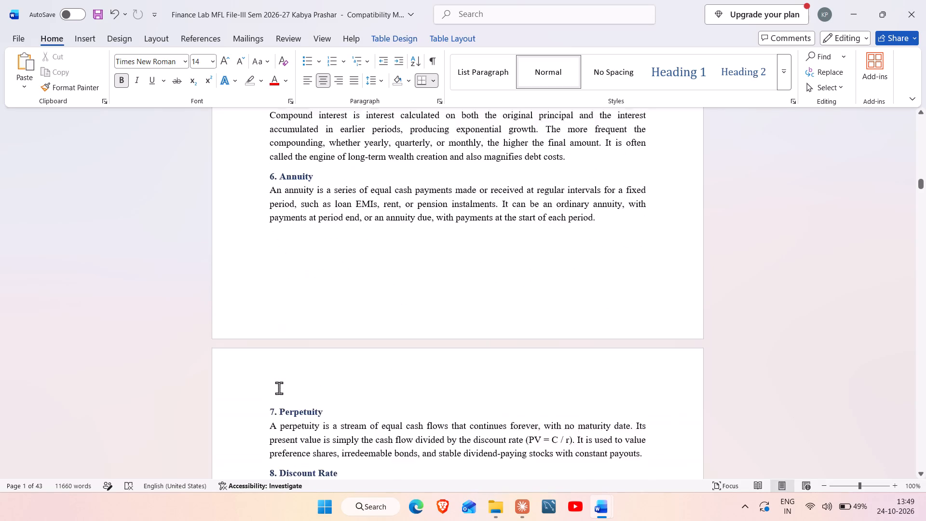
Read the Component 1 finance terms from Perpetuity to Inflation, going back up to the Finance Lab file's cover page.
scroll(279, 388, down, 8)
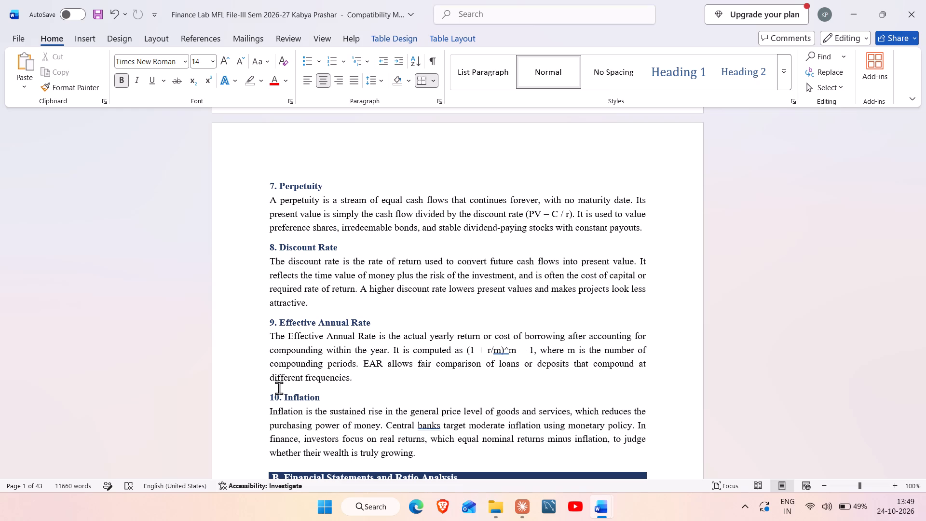
click(357, 241)
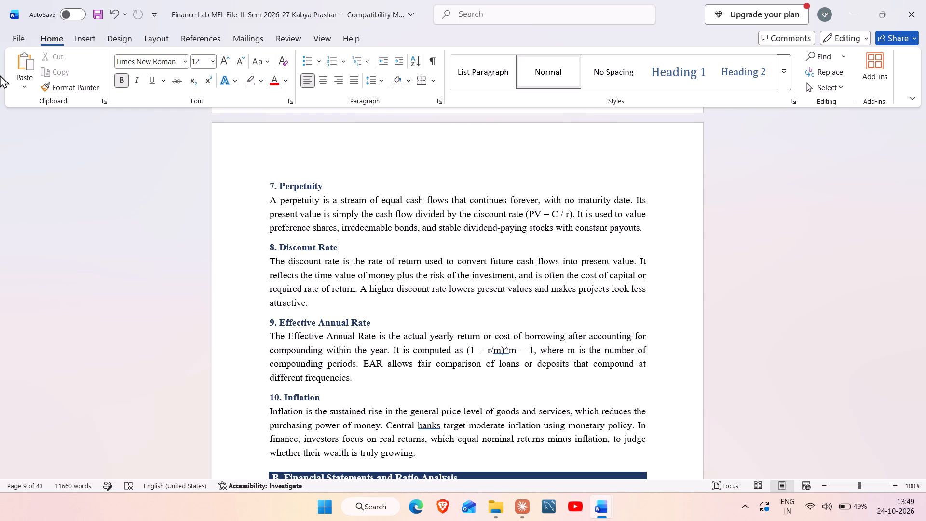
scroll(0, 75, up, 12)
scroll(0, 75, up, 20)
scroll(0, 75, up, 20)
scroll(0, 75, up, 20)
scroll(0, 75, down, 5)
scroll(0, 75, up, 20)
scroll(0, 75, up, 18)
scroll(397, 306, up, 8)
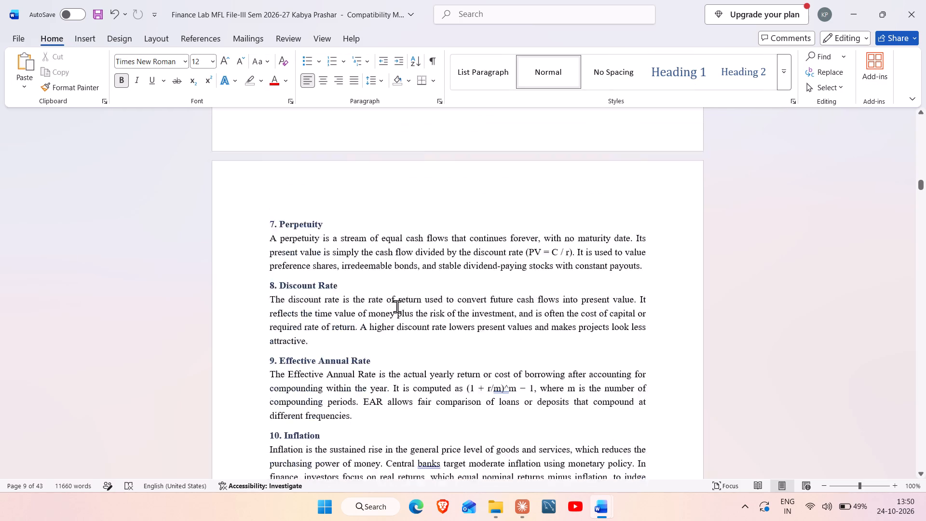
scroll(397, 306, up, 16)
scroll(397, 306, up, 17)
scroll(397, 306, up, 12)
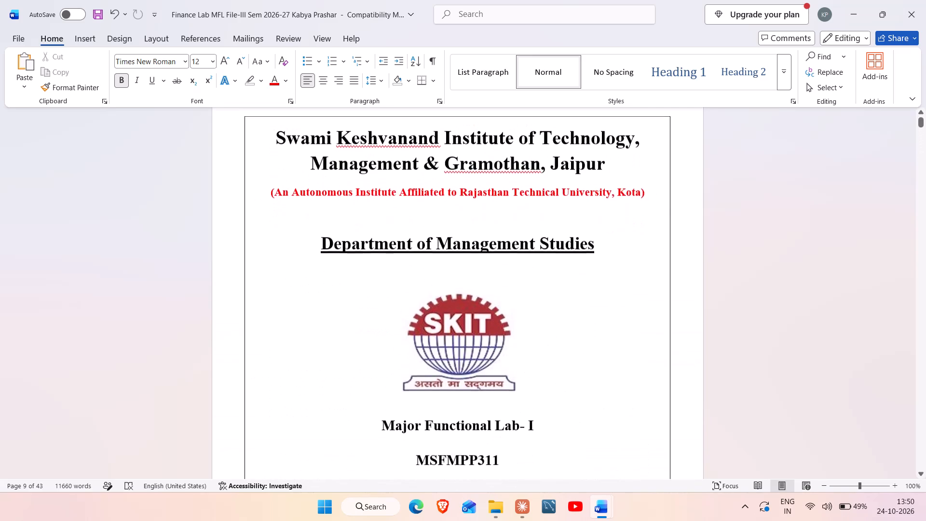
scroll(397, 306, up, 10)
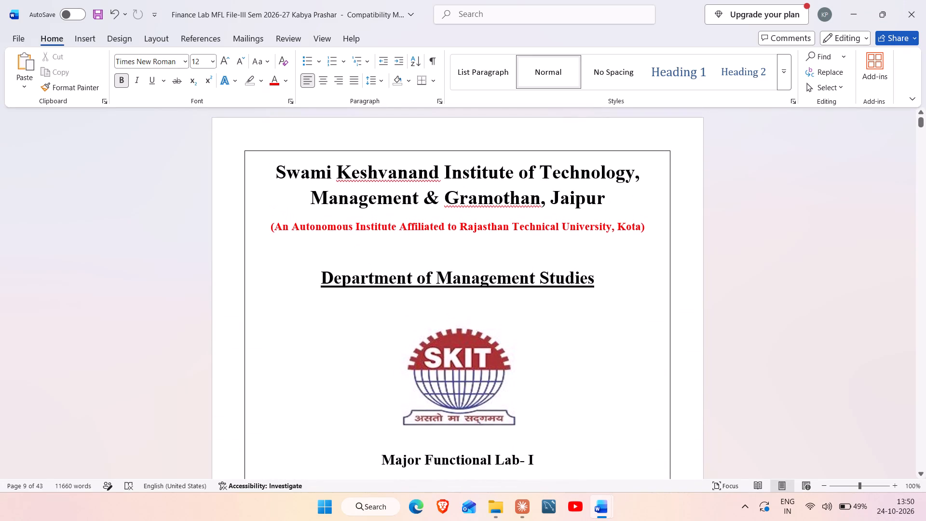
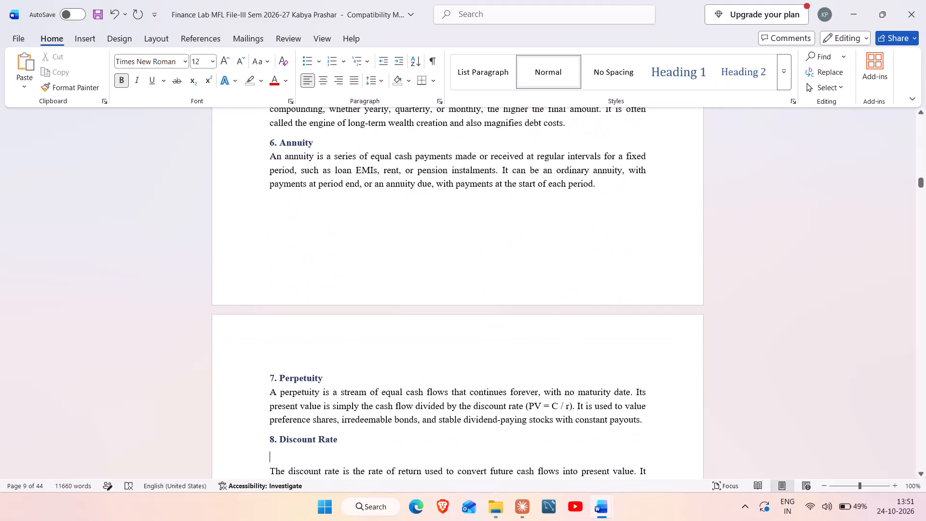
Change the spelling of "Programme" to "Program" in the "Programme- MBA" line on the Finance Lab cover page.
scroll(397, 306, up, 20)
scroll(397, 306, up, 11)
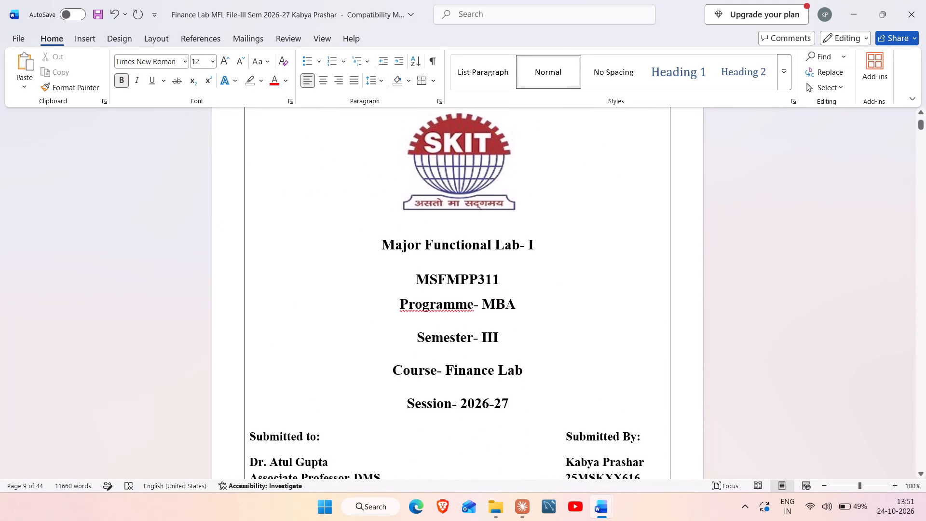
scroll(397, 306, down, 3)
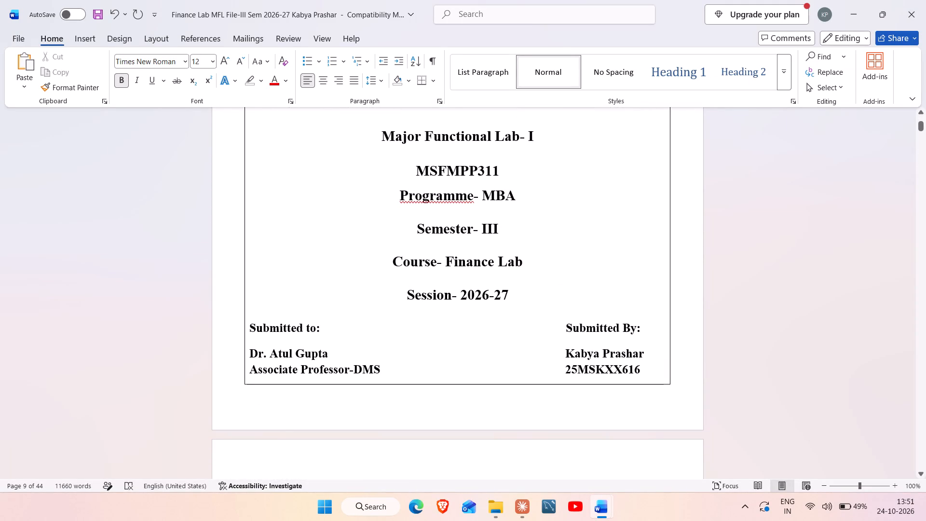
scroll(397, 306, up, 4)
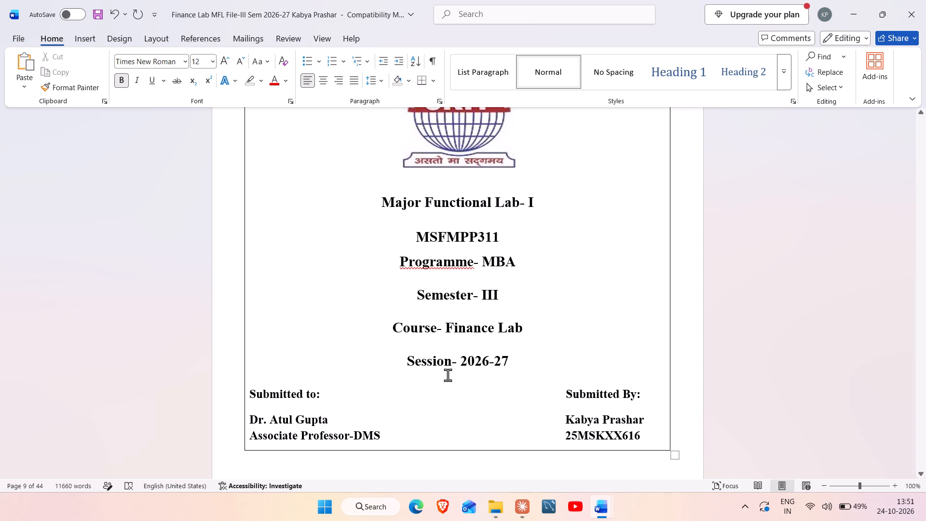
click(463, 264)
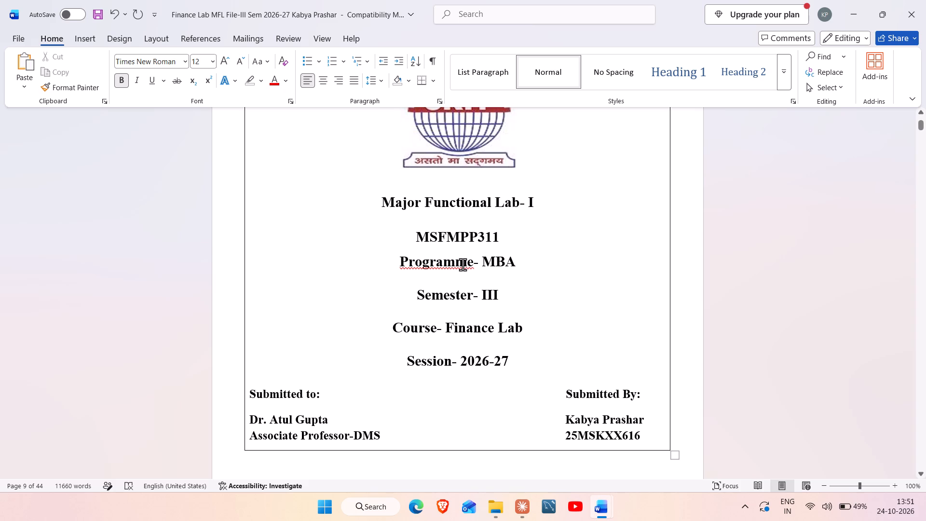
right_click(463, 264)
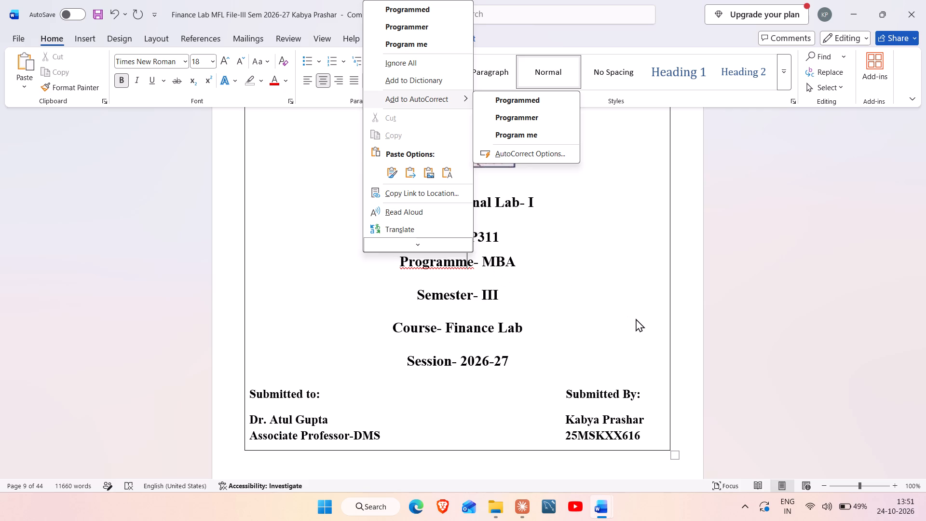
key(Right)
key(Right)
key(Right)
key(Right)
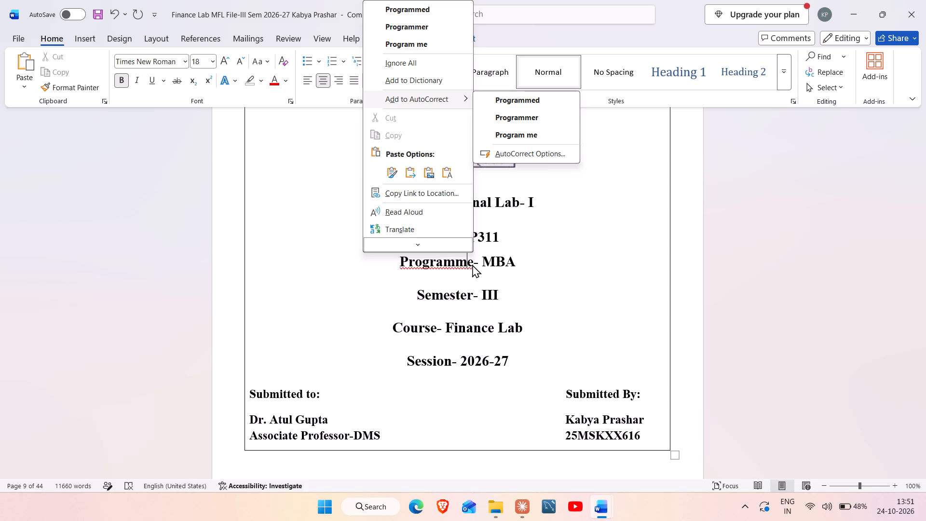
click(473, 265)
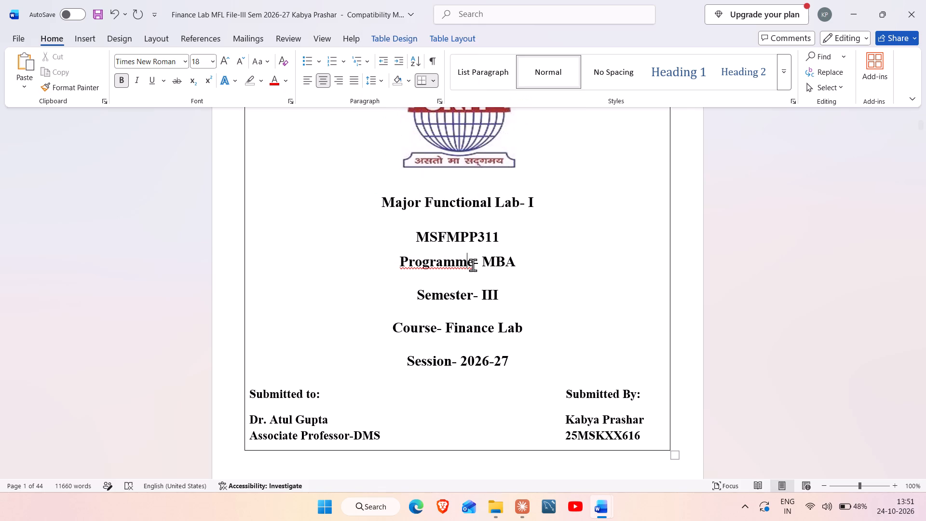
key(BackSpace)
key(Delete)
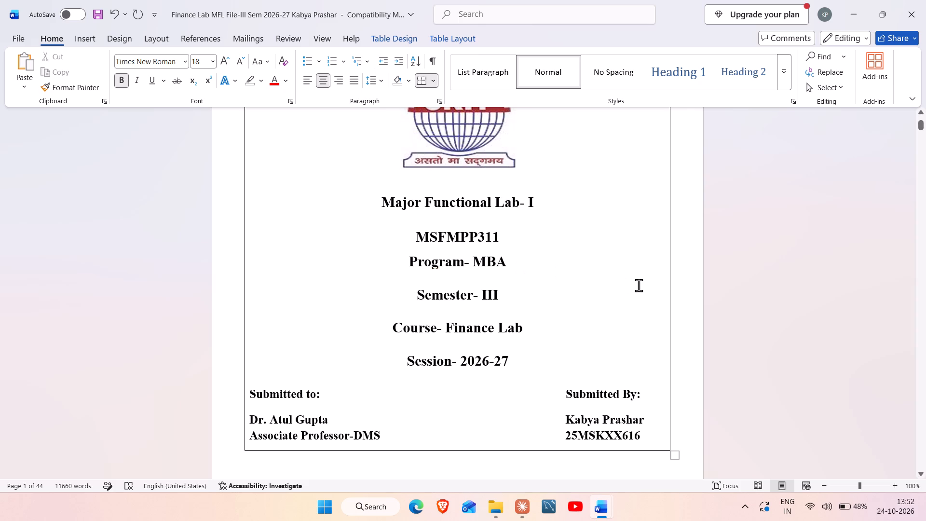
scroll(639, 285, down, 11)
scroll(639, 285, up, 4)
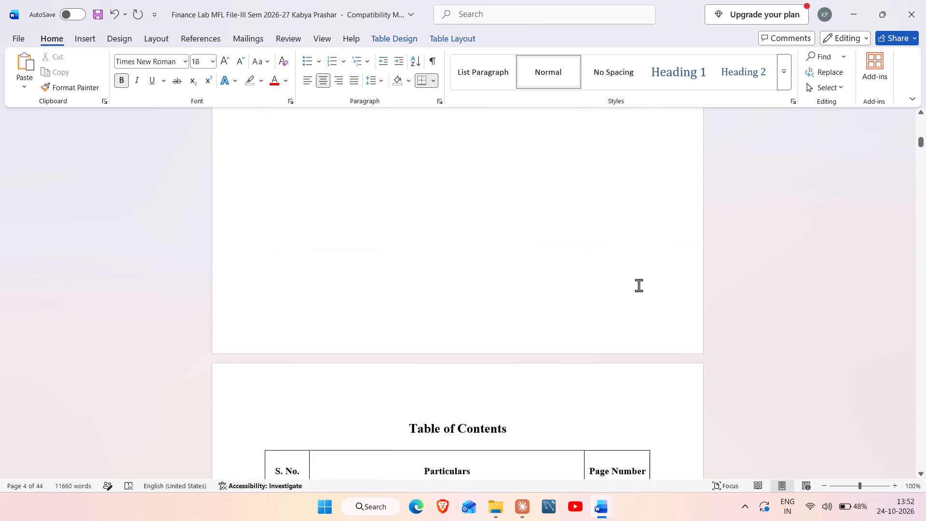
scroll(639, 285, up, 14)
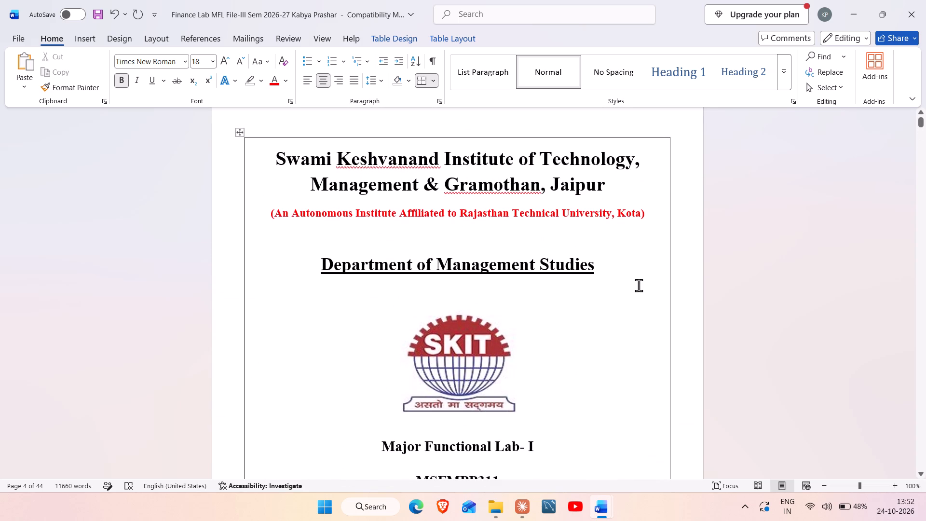
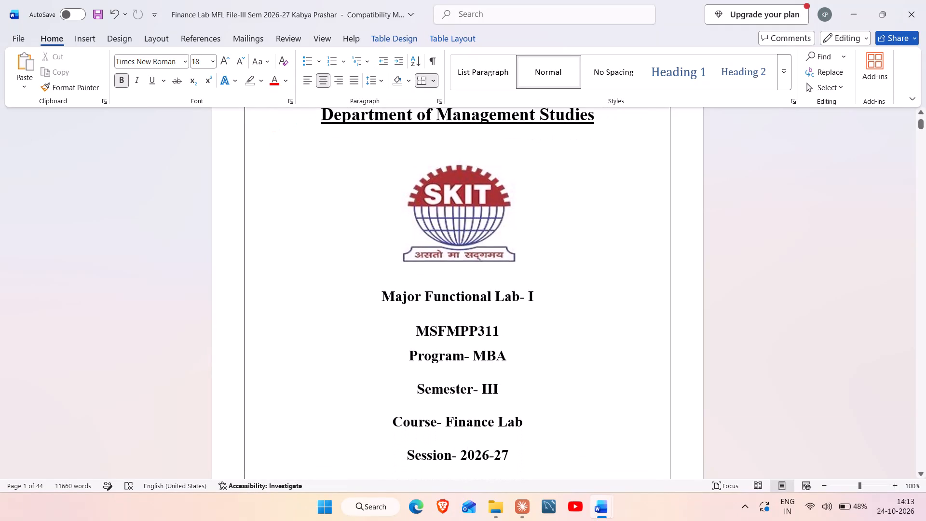
Check the remaining cover page lines, from semester, course and session to the submission details.
key(Down)
key(Down)
key(Down)
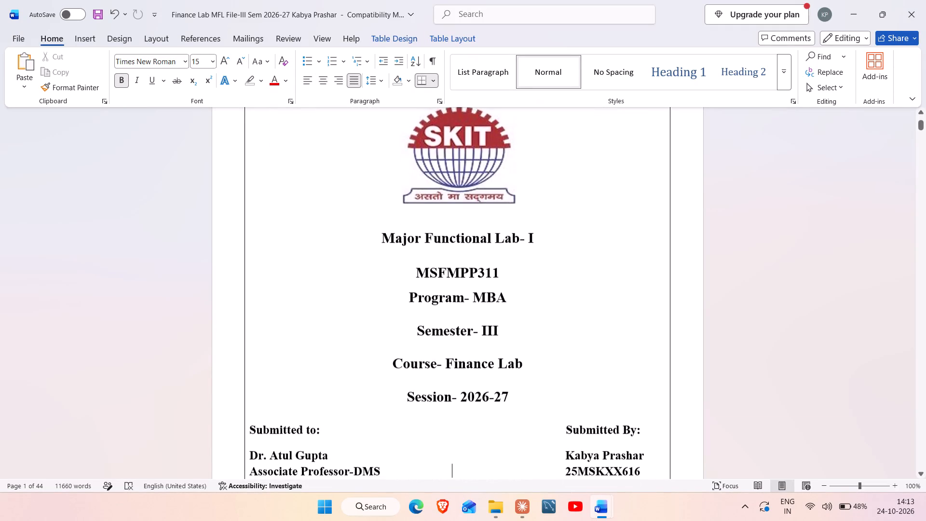
key(Down)
key(Down)
key(Down)
key(Down)
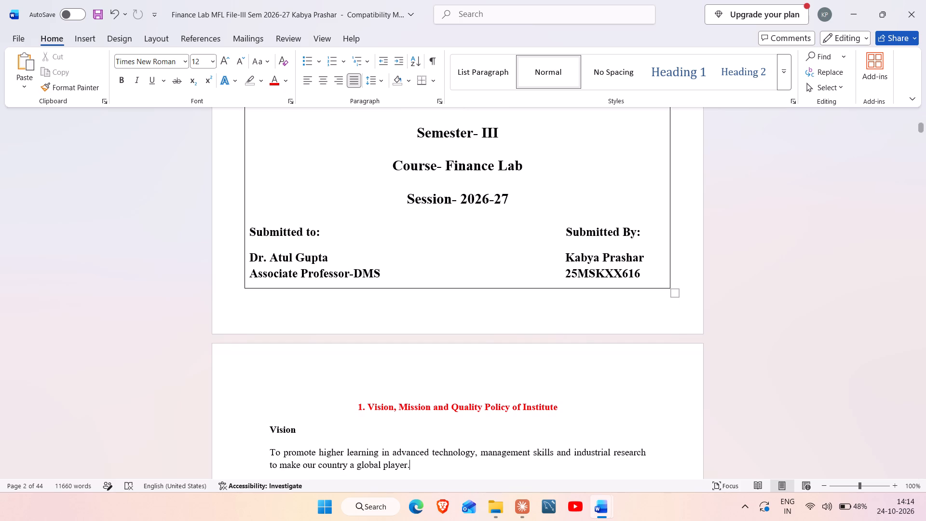
Review the Vision and Mission statements of the institute and the department.
key(Down)
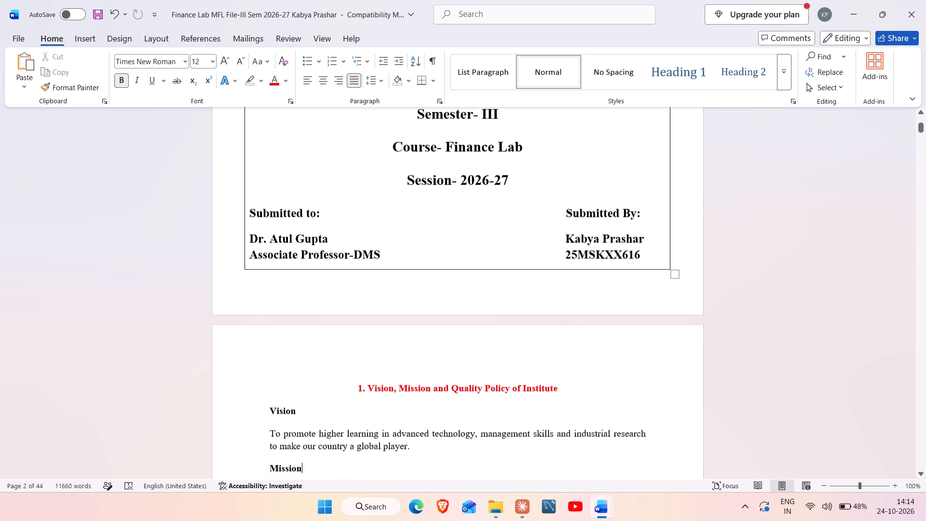
key(Down)
key(Down)
key(Down)
key(Down)
key(Down)
key(Down)
key(Down)
key(Down)
key(Down)
key(Down)
key(Down)
key(Down)
key(Down)
key(Down)
key(Down)
key(Down)
key(Down)
key(Down)
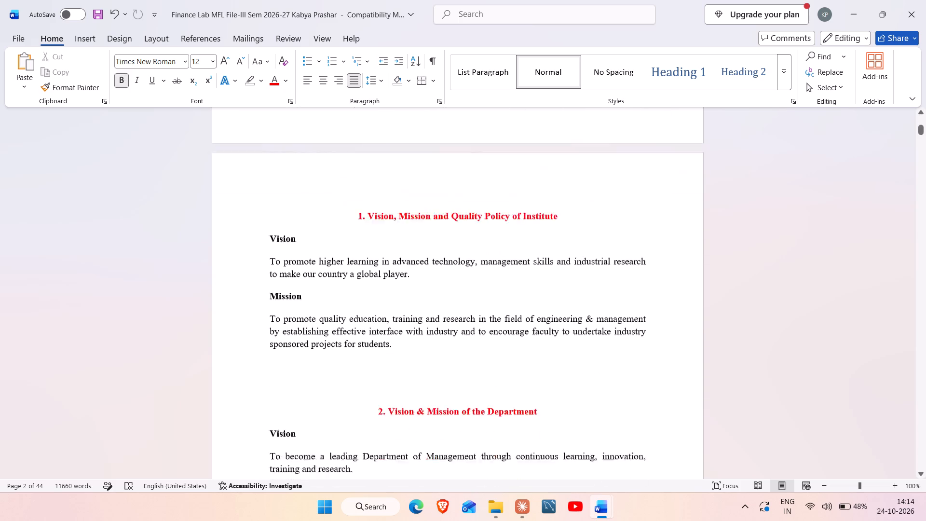
key(Down)
key(Down)
key(Down)
key(Down)
key(Down)
key(Down)
key(Down)
key(Down)
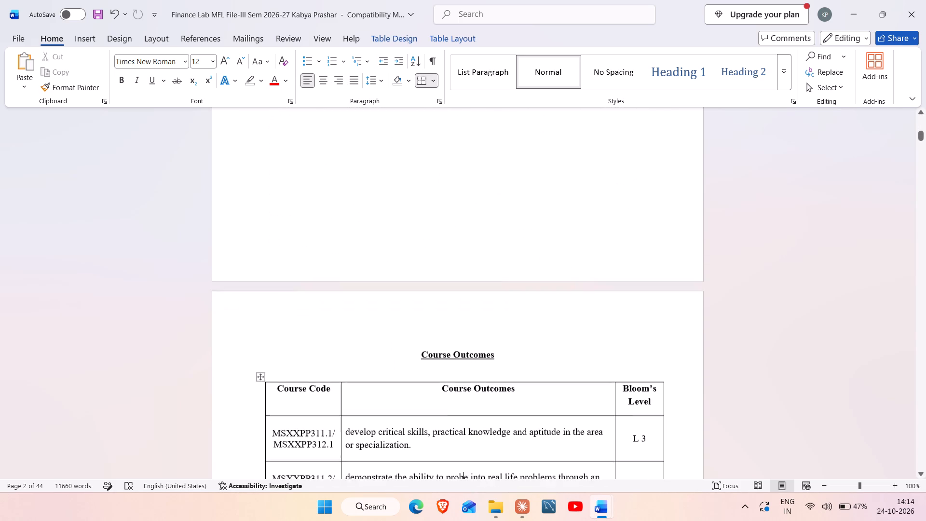
Examine the Course Outcomes table with its course codes and Bloom's levels.
key(Down)
key(Down)
key(Down)
key(Down)
key(Down)
key(Down)
key(Down)
key(Down)
key(Down)
key(Down)
key(Down)
key(Down)
key(Down)
key(Down)
key(Down)
key(Down)
key(Down)
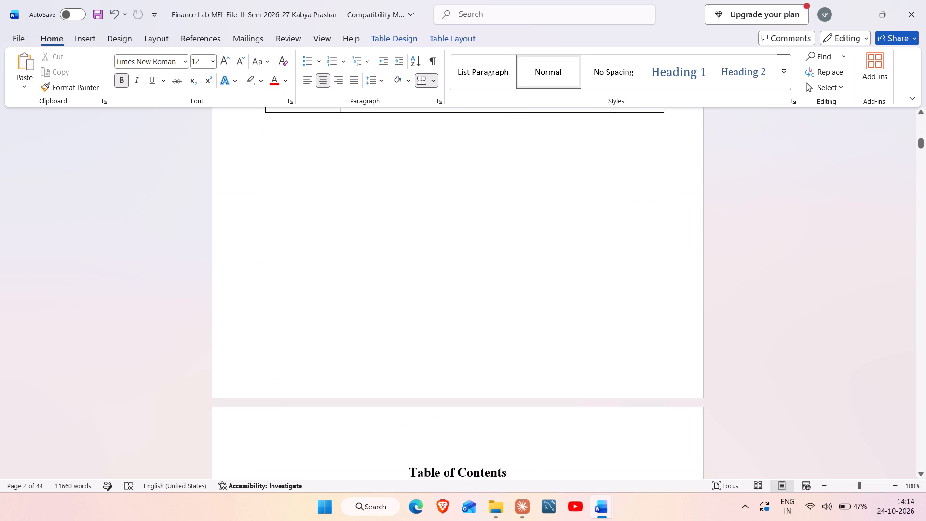
Check the Table of Contents page, including the four listed particulars and the page number column.
key(Down)
key(Down)
key(Down)
key(Down)
key(Down)
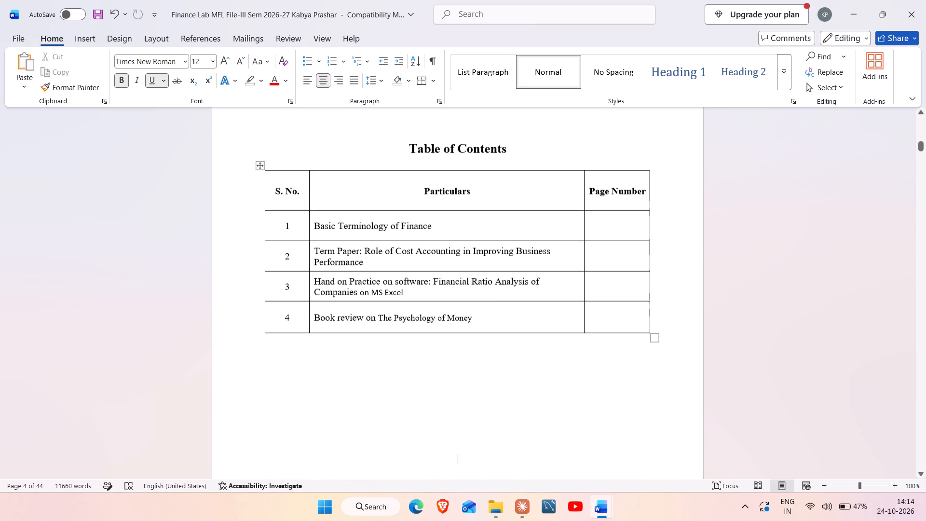
key(Down)
key(Down)
key(Down)
key(Down)
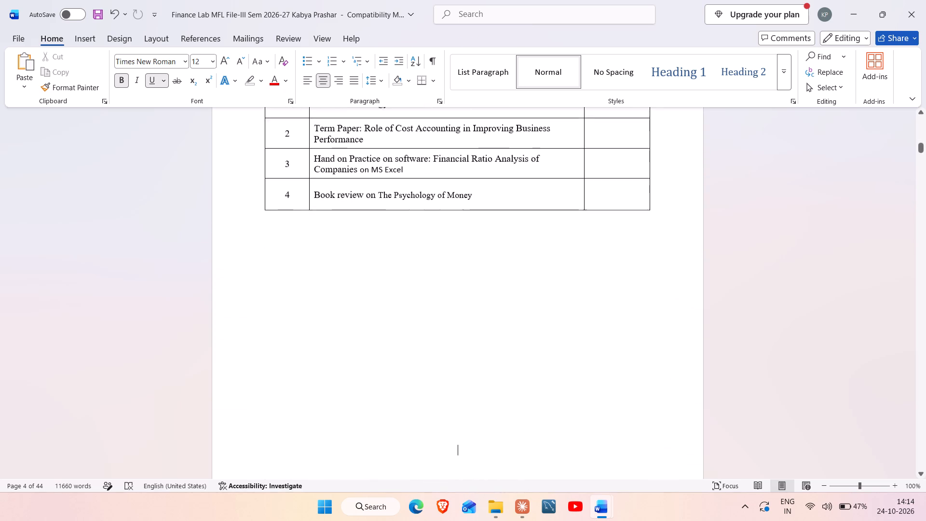
key(Down)
key(Down)
key(Down)
key(Down)
key(Down)
key(Down)
key(Down)
key(Down)
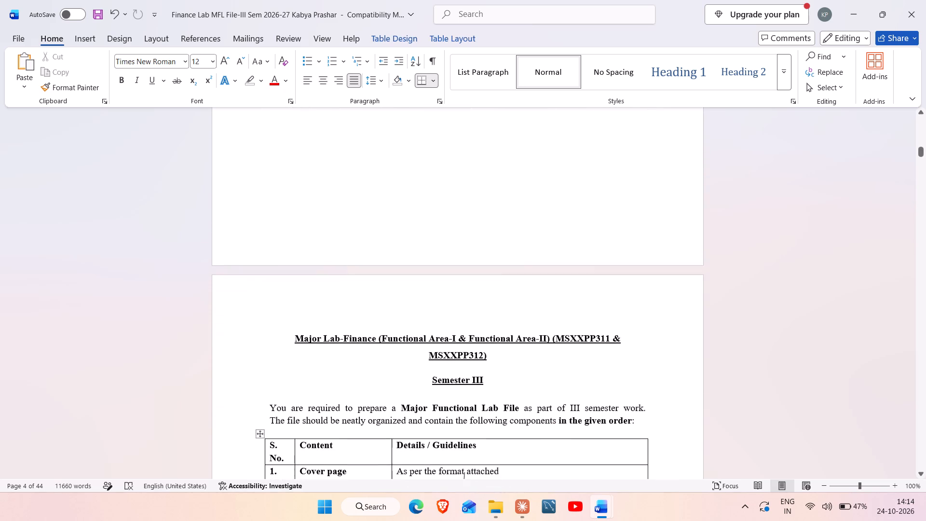
Read through the Major Lab-Finance Semester III guidelines table, from the cover page entry to the Book Review component.
key(Down)
key(Down)
key(Down)
key(Down)
key(Down)
key(Down)
key(Down)
key(Down)
key(Down)
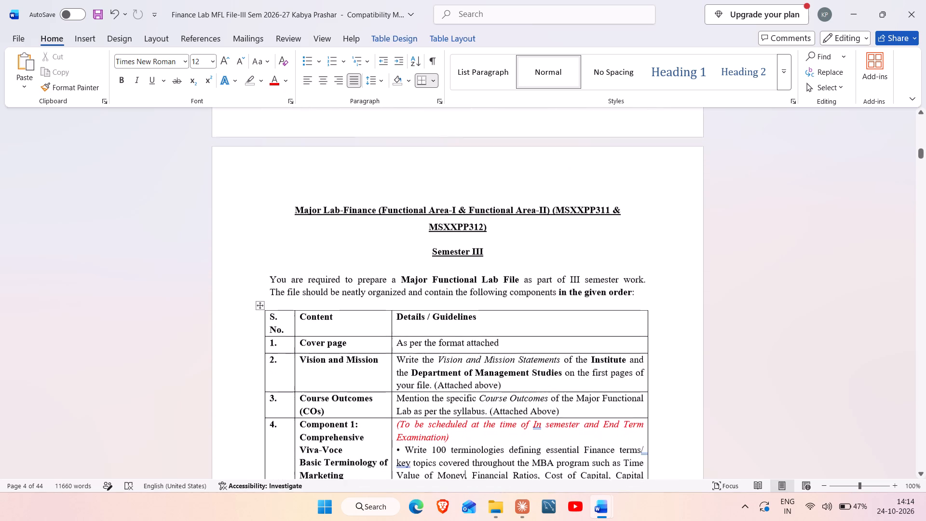
key(Down)
key(Down)
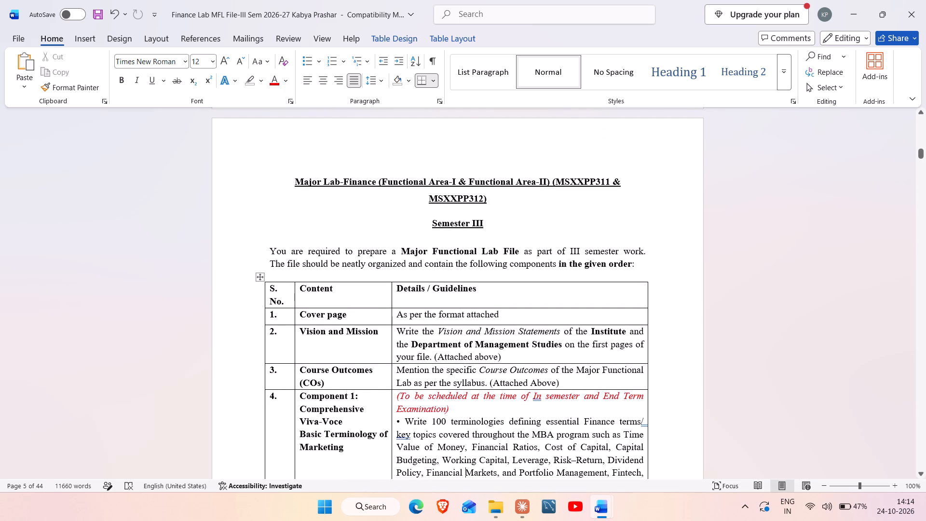
key(Down)
key(Down)
key(Down)
key(Down)
key(Down)
key(Down)
key(Down)
key(Down)
key(Down)
key(Down)
key(Down)
key(Down)
key(Down)
key(Down)
key(Down)
key(Down)
key(Down)
key(Down)
key(Down)
key(Down)
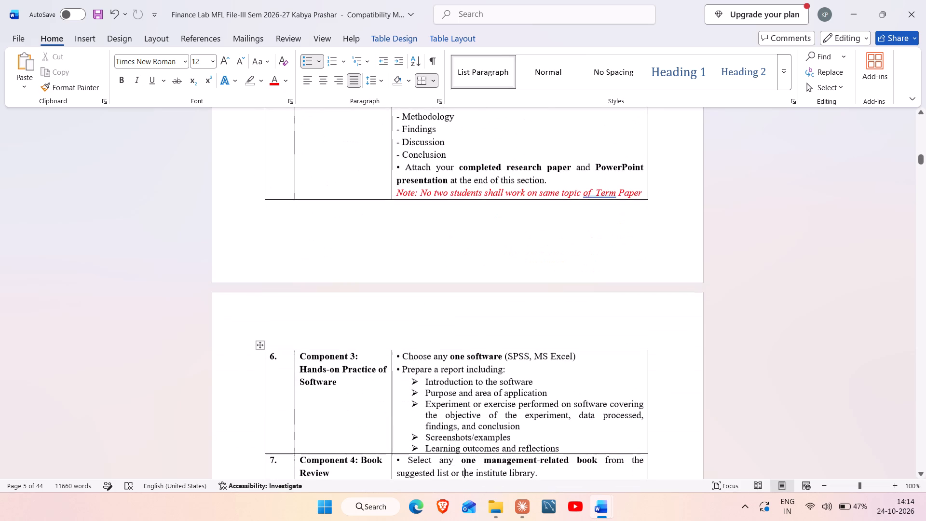
key(Down)
key(Down)
key(Down)
key(Down)
key(Down)
key(Down)
key(Down)
key(Down)
key(Down)
key(Down)
key(Down)
key(Down)
key(Down)
key(Down)
key(Down)
key(Down)
key(Down)
key(Down)
key(Down)
key(Down)
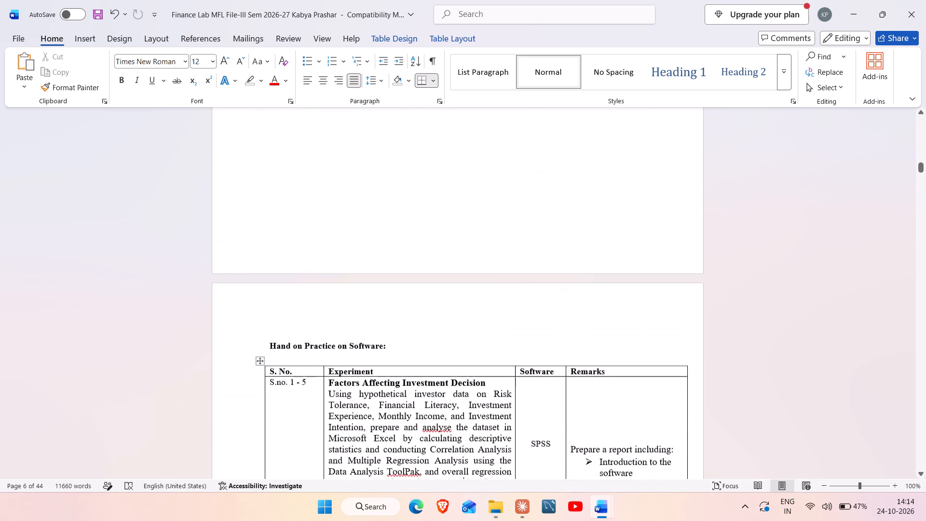
Review the Hand on Practice on Software table of experiments, software and remarks.
key(Down)
key(Down)
key(Down)
key(Down)
key(Down)
key(Down)
key(Down)
key(Down)
key(Down)
key(Down)
key(Down)
key(Down)
key(Down)
key(Down)
key(Down)
key(Down)
key(Down)
key(Down)
key(Down)
key(Down)
key(Down)
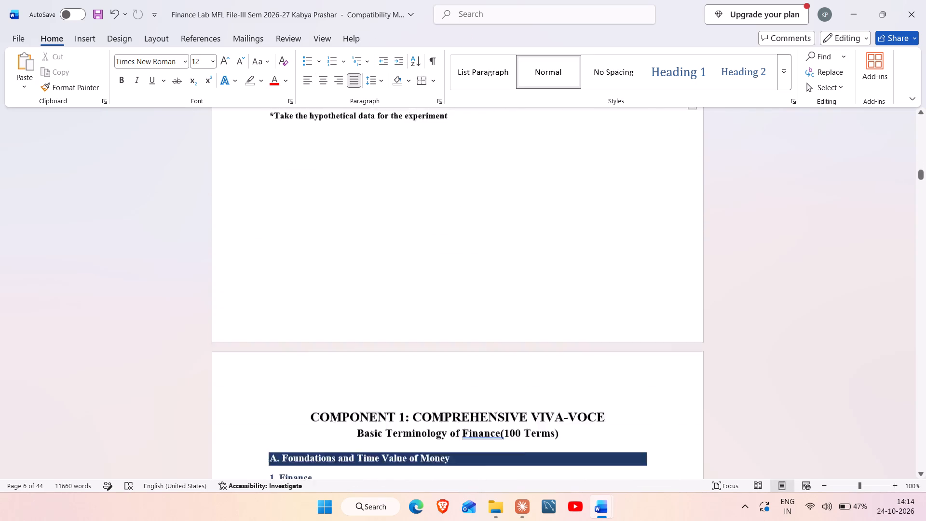
Read the Component 1 Comprehensive Viva-Voce heading and section A, Foundations and Time Value of Money, from Finance to Inflation.
key(Down)
key(Down)
key(Down)
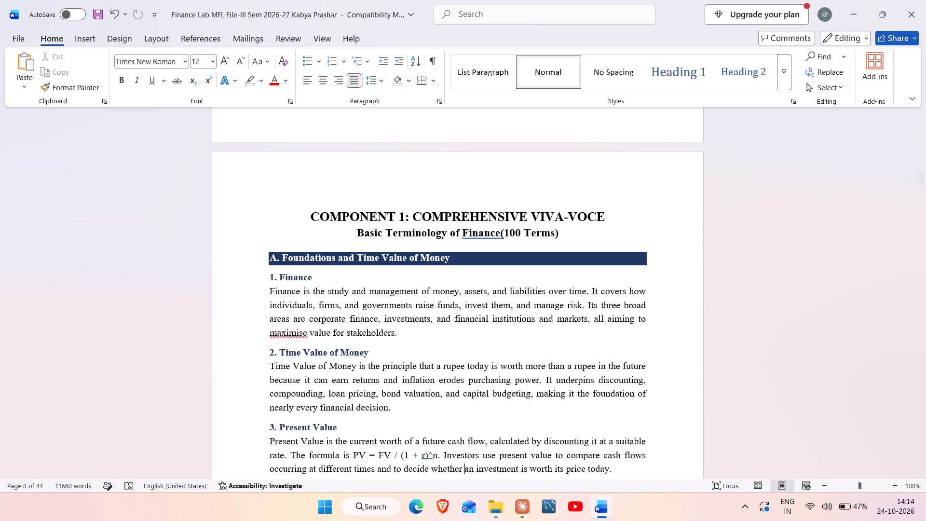
key(Down)
key(Down)
key(Down)
key(Down)
key(Down)
key(Down)
key(Down)
key(Down)
key(Down)
key(Down)
key(Down)
key(Down)
key(Down)
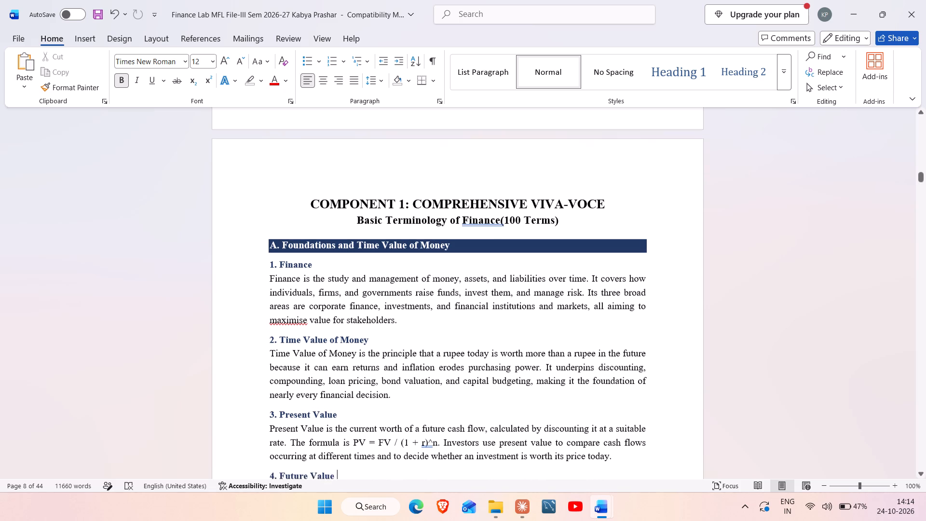
key(Down)
key(Down)
key(Down)
key(Down)
key(Down)
key(Down)
key(Down)
key(Down)
key(Down)
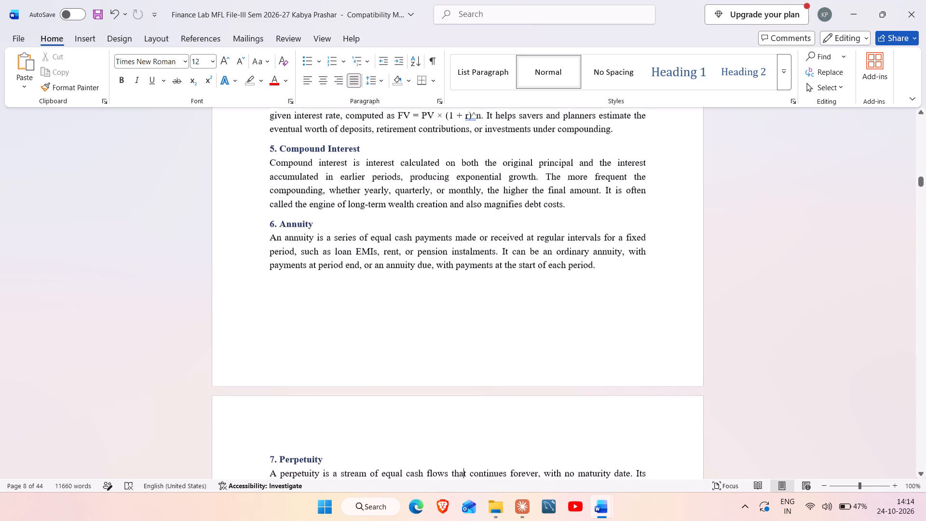
key(Down)
key(Down)
key(Down)
key(Down)
key(Down)
key(Down)
key(Down)
key(Down)
key(Down)
key(Down)
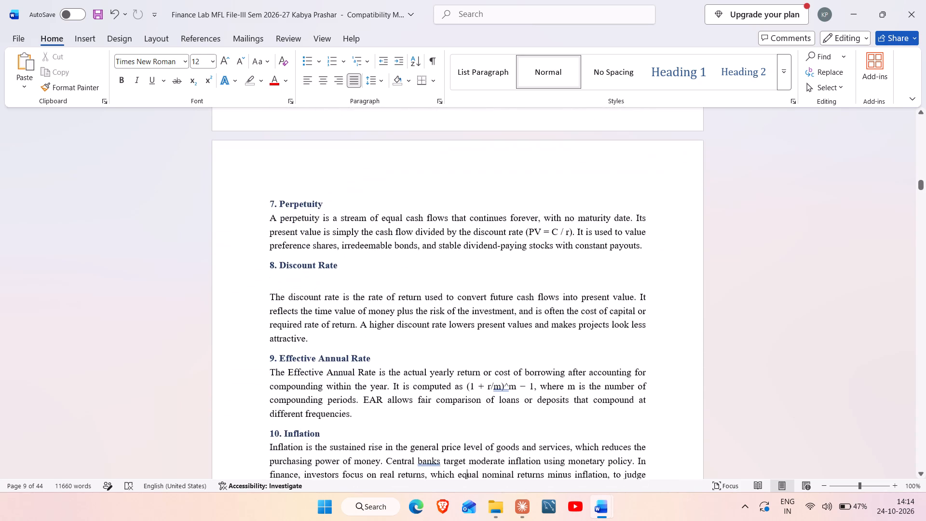
key(Down)
key(Down)
Check the opening terms of section B, Financial Statements and Ratio Analysis, from Balance Sheet to Quick Ratio.
key(Down)
key(Down)
key(Down)
key(Down)
key(Down)
key(Down)
key(Down)
key(Down)
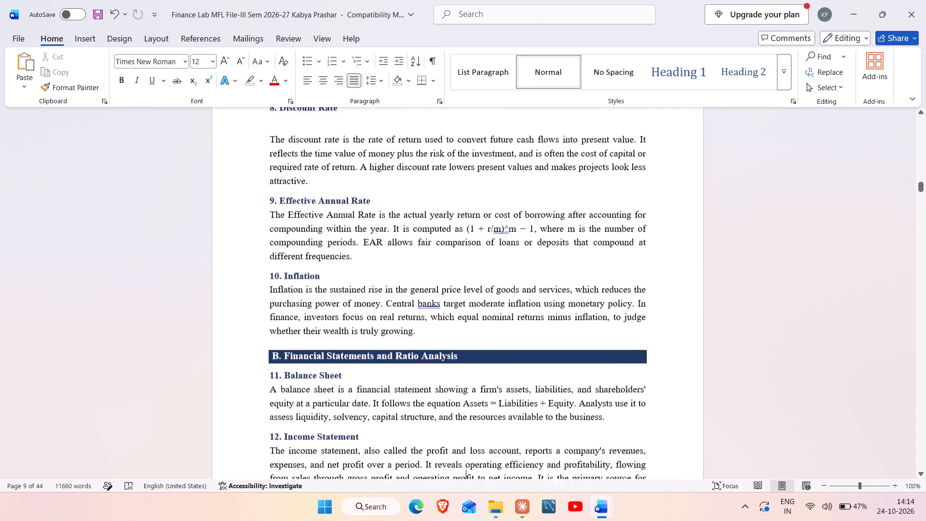
key(Down)
key(Down)
key(Down)
key(Down)
key(Down)
key(Down)
key(Down)
key(Down)
key(Down)
key(Down)
key(Down)
key(Down)
key(Down)
key(Down)
key(Down)
key(Down)
key(Down)
key(Down)
key(Down)
key(Down)
key(Down)
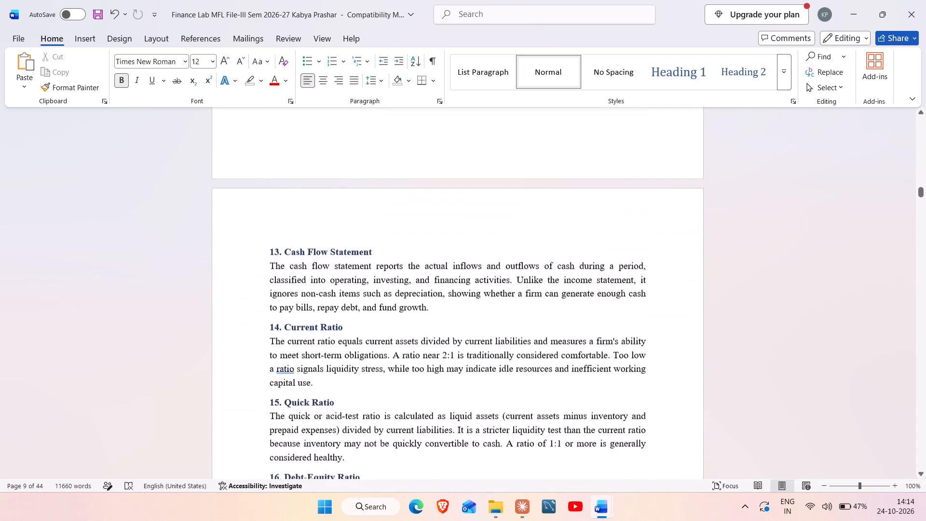
Review the remaining section B ratio terms, from Debt-Equity Ratio through Return on Assets to the section's end.
key(Down)
key(Down)
key(Down)
key(Down)
key(Down)
key(Down)
key(Down)
key(Down)
key(Down)
key(Down)
key(Down)
key(Down)
key(Down)
key(Down)
key(Down)
key(Down)
key(Down)
key(Down)
key(Down)
key(Down)
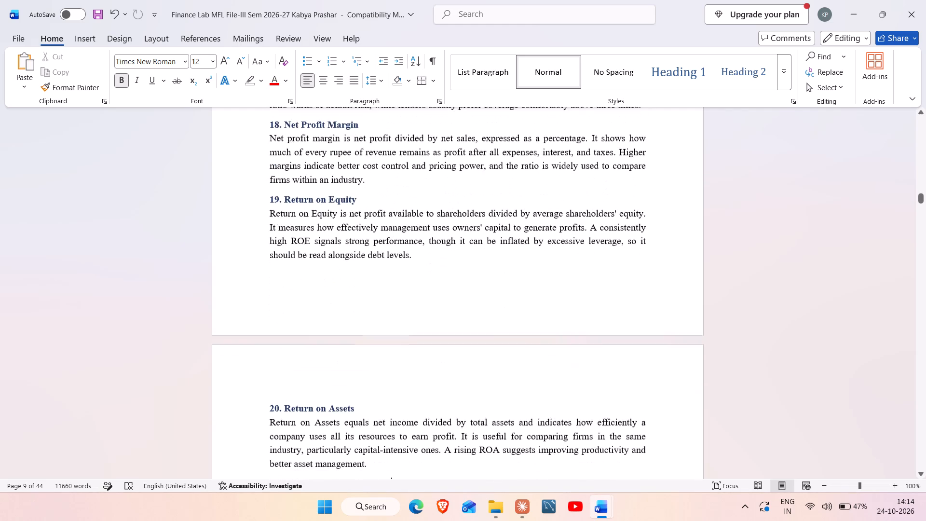
key(Down)
key(Down)
key(Down)
key(Down)
key(Down)
key(Down)
key(Down)
key(Down)
key(Down)
key(Down)
key(Down)
key(Down)
key(Down)
key(Down)
key(Down)
key(Down)
key(Down)
key(Down)
key(Down)
key(Down)
key(Down)
key(Down)
Review the ratio terms following Return on Assets, up to the start of section C, Cost of Capital, Capital Structure and Leverage.
key(Down)
key(Down)
key(Down)
key(Down)
key(Down)
key(Down)
key(Down)
key(Down)
key(Down)
key(Down)
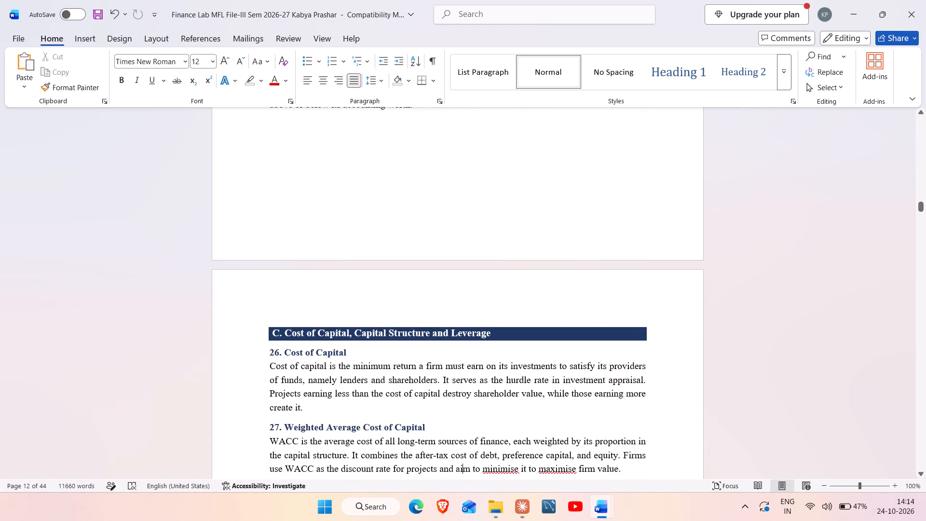
Read the section C terms from Weighted Average Cost of Capital to Modigliani-Miller Theorem.
key(Down)
key(Down)
key(Down)
key(Down)
key(Down)
key(Down)
key(Down)
key(Down)
key(Down)
key(Down)
key(Down)
key(Down)
key(Down)
key(Down)
key(Down)
key(Down)
key(Down)
key(Down)
key(Down)
key(Down)
key(Down)
key(Down)
key(Down)
key(Down)
key(Down)
key(Down)
key(Down)
key(Down)
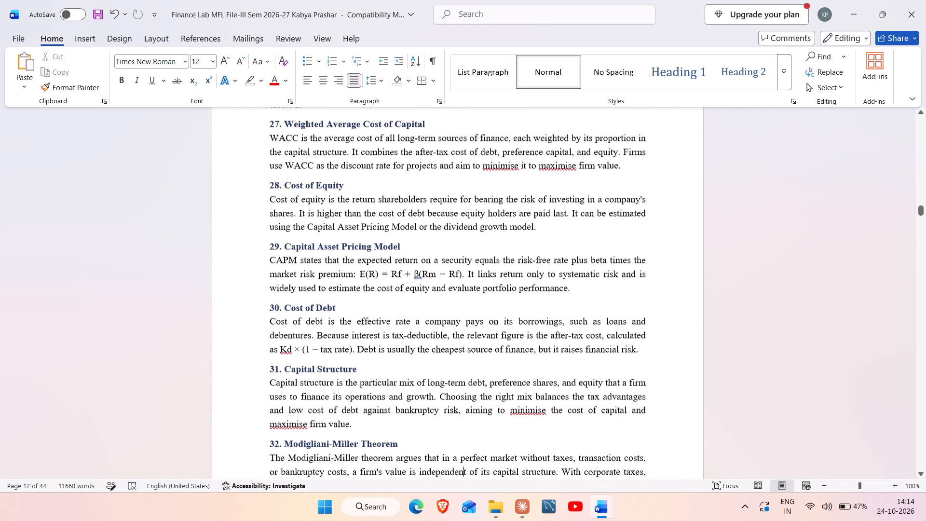
Check the section C terms on capital structure theories and leverage, from Trade-off Theory to Combined Leverage.
key(Down)
key(Down)
key(Down)
key(Down)
key(Down)
key(Down)
key(Down)
key(Down)
key(Down)
key(Down)
key(Down)
key(Down)
key(Down)
key(Down)
key(Down)
key(Down)
key(Down)
key(Down)
key(Down)
key(Down)
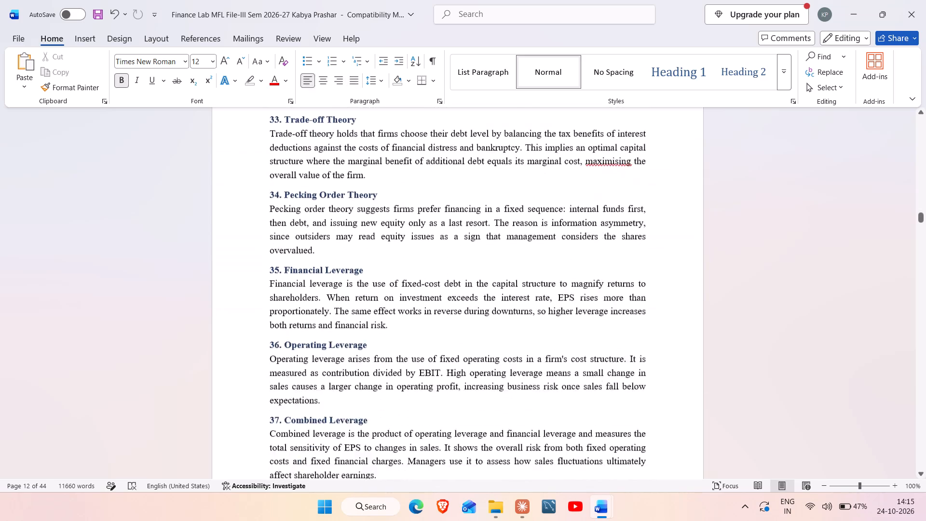
Review the investment appraisal terms, including Internal Rate of Return, Payback Period, Profitability Index and Modified Internal Rate of Return.
key(Down)
key(Down)
key(Down)
key(Down)
key(Down)
key(Down)
key(Down)
key(Down)
key(Down)
key(Down)
key(Down)
key(Down)
key(Down)
key(Down)
key(Down)
key(Down)
key(Down)
key(Down)
key(Down)
key(Down)
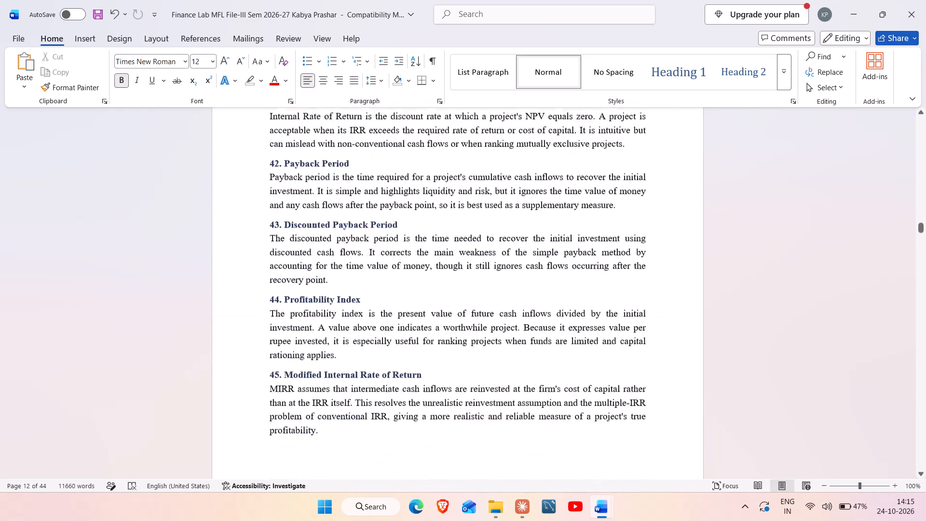
Check Sensitivity Analysis, Free Cash Flow and the opening Working Capital terms of section E, Working Capital Management.
key(Down)
key(Down)
key(Down)
key(Down)
key(Down)
key(Down)
key(Down)
key(Down)
key(Down)
key(Down)
key(Down)
key(Down)
key(Down)
key(Down)
key(Down)
key(Down)
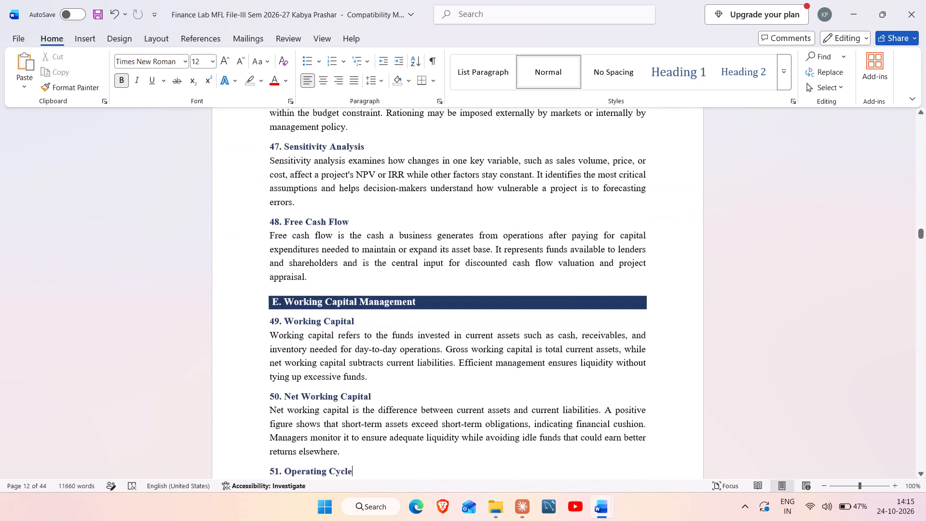
Read the section E entries Operating Cycle, Cash Conversion Cycle and Cash Budget across the page break.
key(Down)
key(Down)
key(Down)
key(Down)
key(Down)
key(Down)
key(Down)
key(Down)
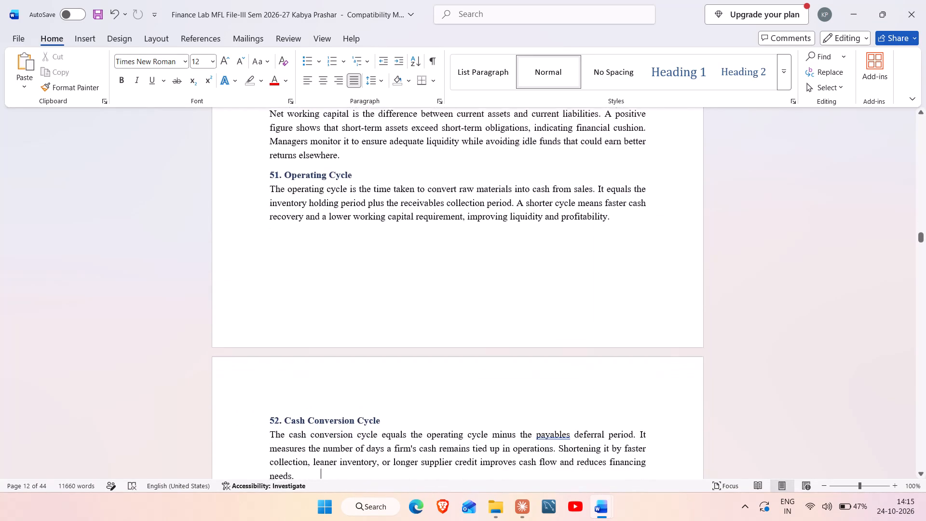
key(Down)
key(Down)
key(Down)
key(Down)
key(Down)
key(Down)
key(Down)
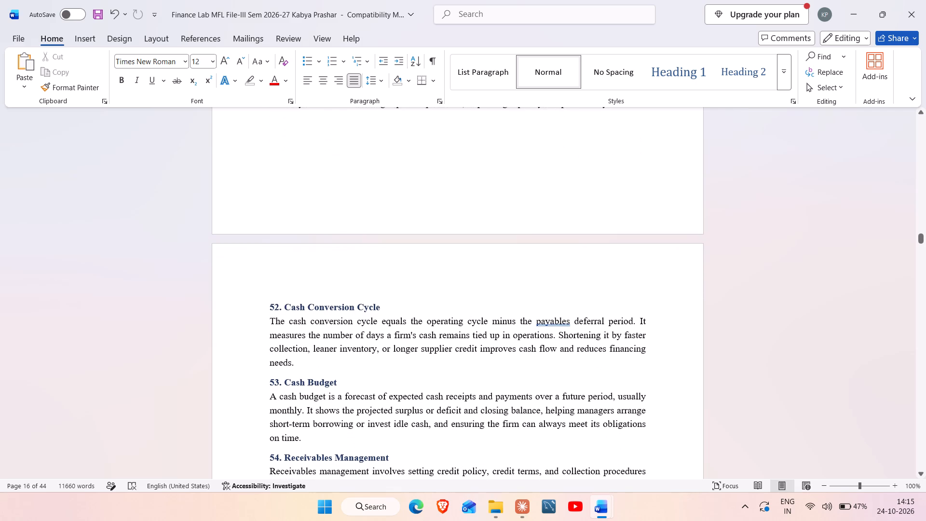
Review the remaining section E terms, from Receivables Management through Economic Order Quantity to Trade Credit.
key(Down)
key(Down)
key(Down)
key(Down)
key(Down)
key(Down)
key(Down)
key(Down)
key(Down)
key(Down)
key(Down)
key(Down)
key(Down)
key(Down)
key(Down)
key(Down)
key(Down)
key(Down)
key(Down)
key(Down)
key(Down)
key(Down)
key(Down)
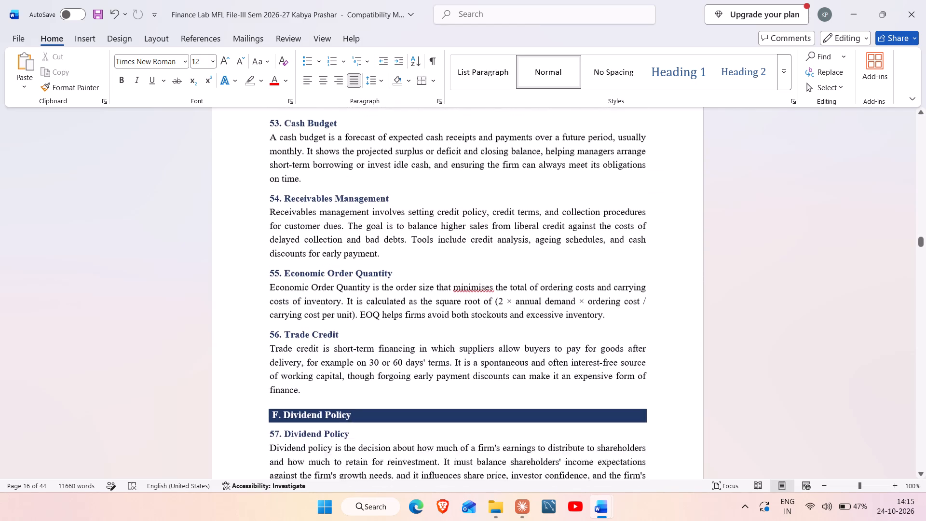
Review section F, Dividend Policy, from the Dividend Policy entry through Dividend Payout Ratio, Bonus Shares and Stock Split to Share Buyback.
key(Down)
key(Down)
key(Down)
key(Down)
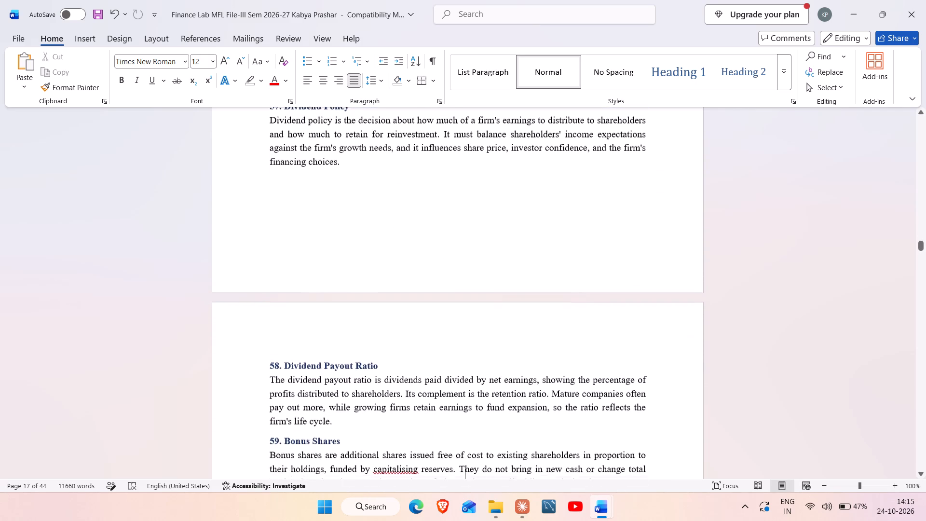
key(Down)
key(Down)
key(Down)
key(Down)
key(Down)
key(Down)
key(Down)
key(Down)
key(Down)
key(Down)
key(Down)
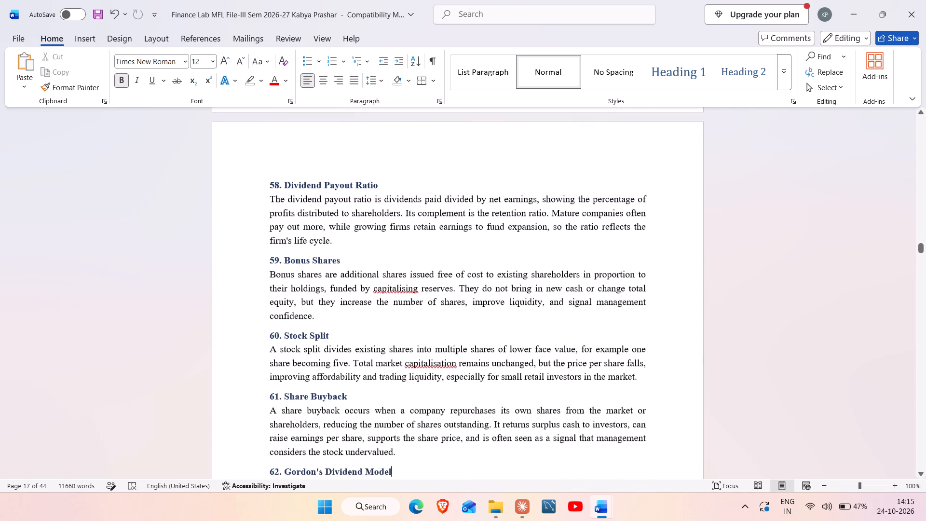
Read Gordon's Dividend Model and the opening Risk and Return entry of section G, Risk, Return and Portfolio Management.
key(Down)
key(Down)
key(Down)
key(Down)
key(Down)
key(Down)
key(Down)
key(Down)
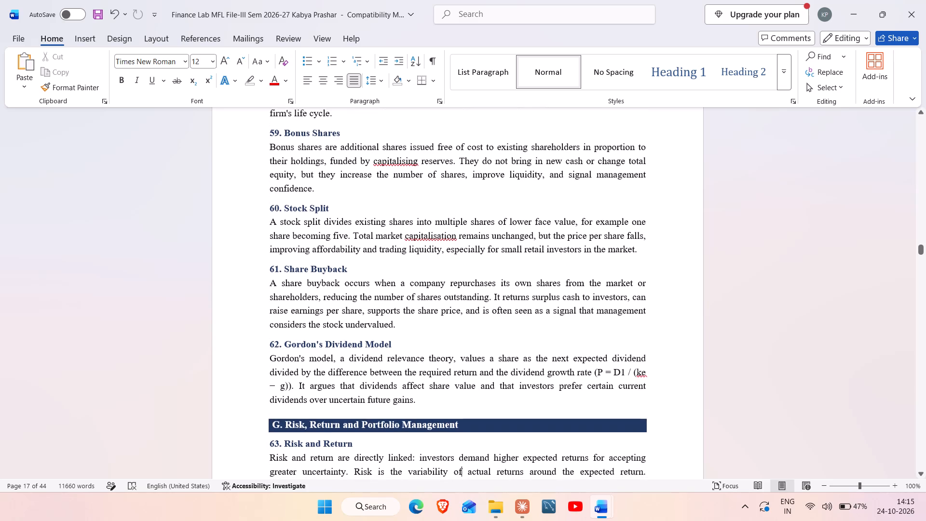
key(Down)
key(Down)
key(Down)
key(Down)
key(Down)
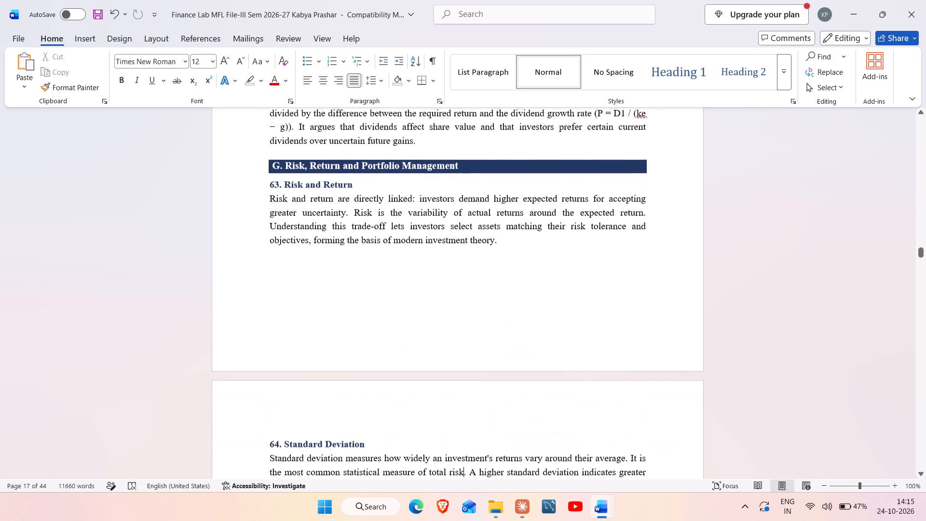
Check the section G entries Standard Deviation, Beta and Diversification across the page break.
key(Down)
key(Down)
key(Down)
key(Down)
key(Down)
key(Down)
key(Down)
key(Down)
key(Down)
key(Down)
key(Down)
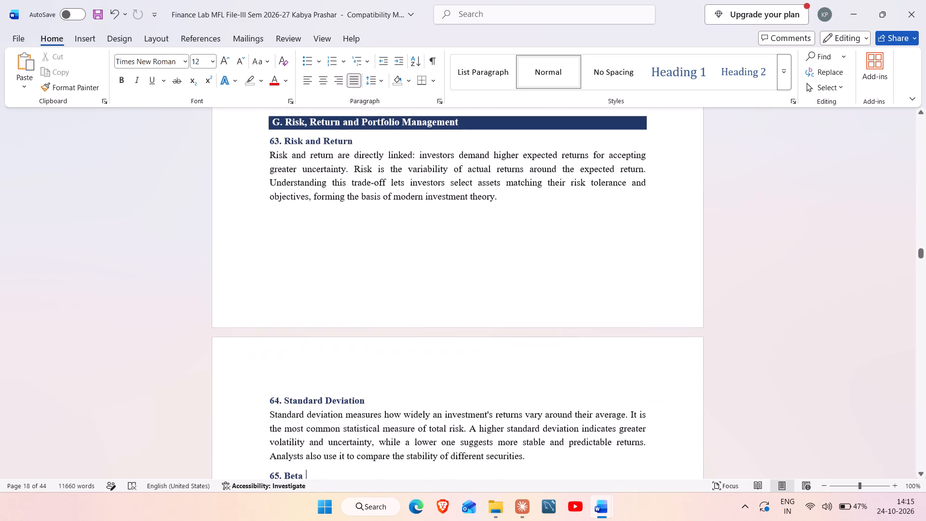
key(Down)
key(Down)
key(Down)
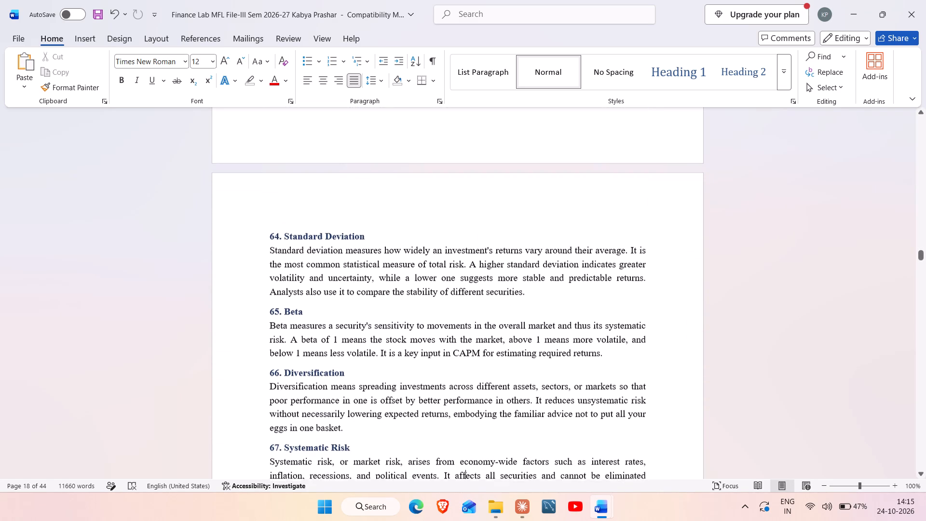
Review the risk and portfolio entries Systematic Risk, Unsystematic Risk, Modern Portfolio Theory and Efficient Frontier.
key(Down)
key(Down)
key(Down)
key(Down)
key(Down)
key(Down)
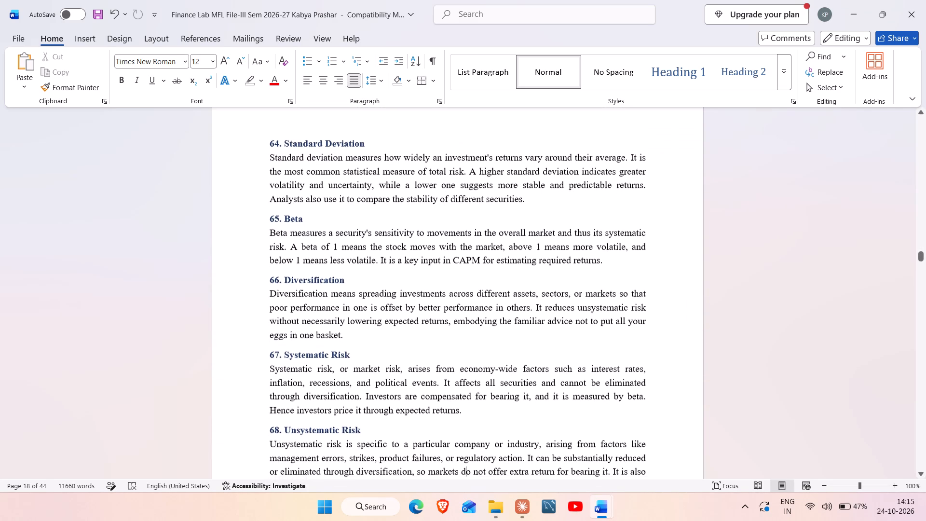
key(Down)
key(Down)
key(Down)
key(Down)
key(Down)
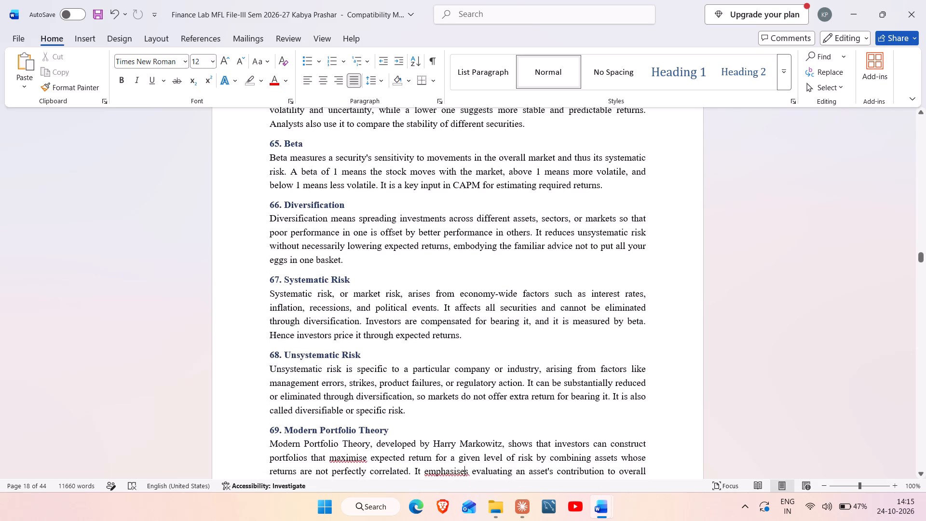
key(Down)
key(Down)
key(Down)
key(Down)
key(Down)
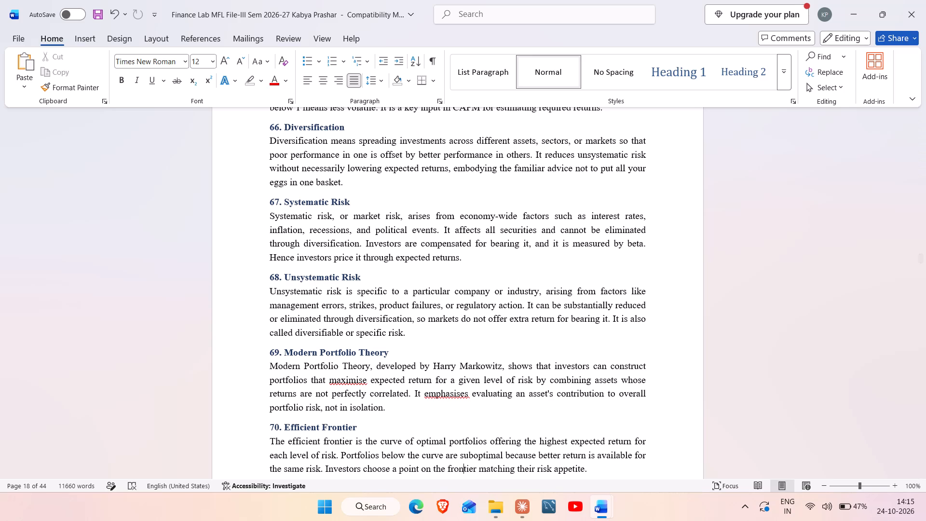
Read the entries Sharpe Ratio, Security Market Line and Efficient Market Hypothesis.
key(Down)
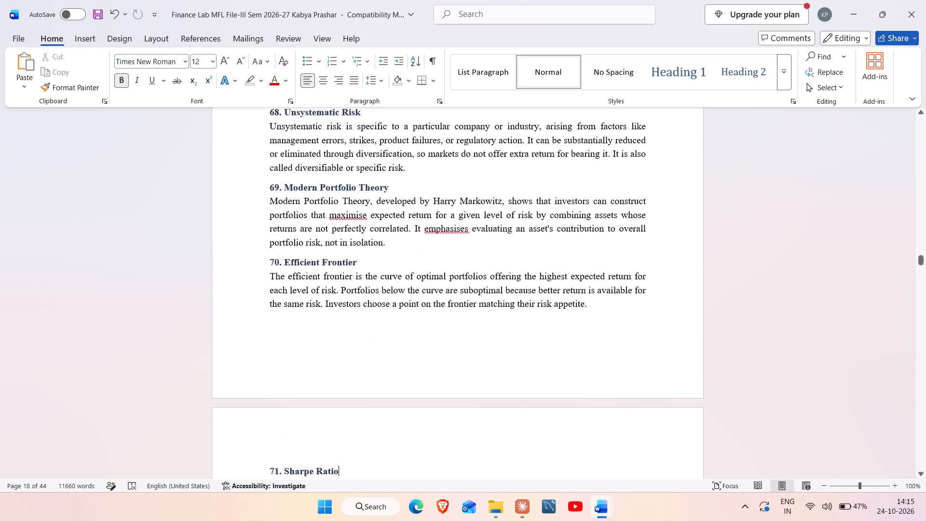
key(Down)
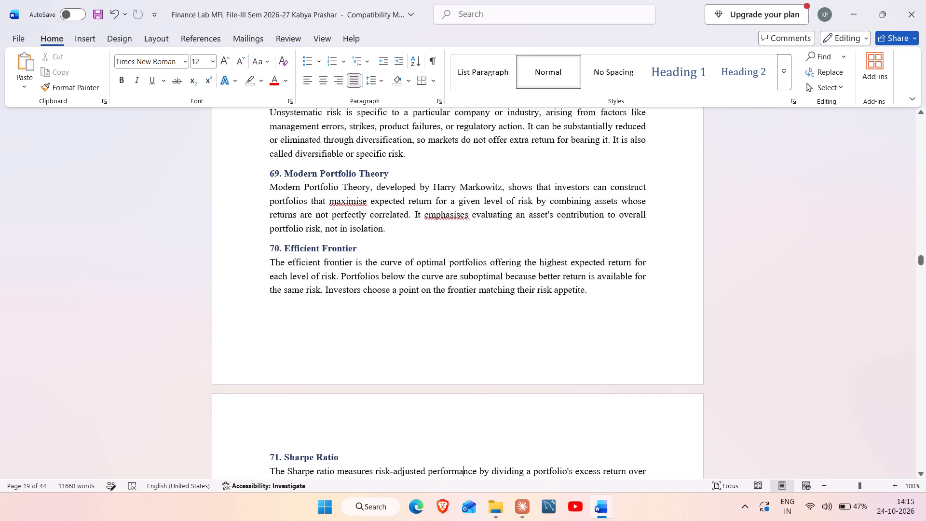
key(Down)
key(Down)
key(Down)
key(Down)
key(Down)
key(Down)
key(Down)
key(Down)
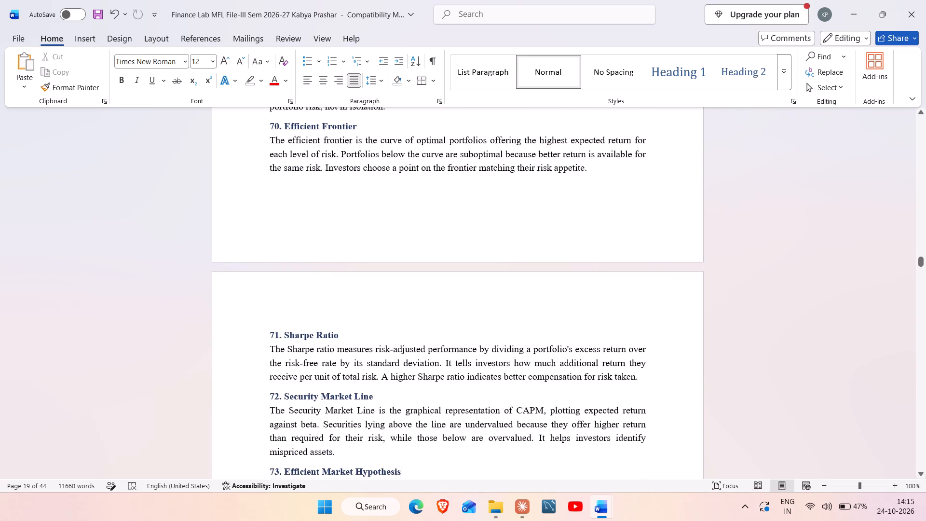
key(Down)
key(Down)
key(Down)
key(Down)
key(Down)
key(Down)
key(Down)
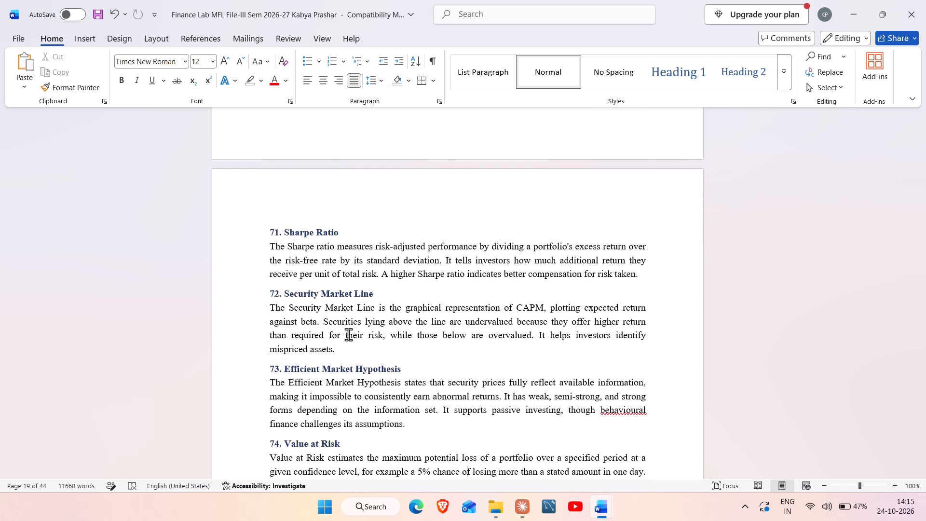
Review Value at Risk, Asset Allocation and Mutual Fund, plus the opening Financial Markets entry of section H, Financial Markets and Instruments.
key(Down)
key(Down)
key(Down)
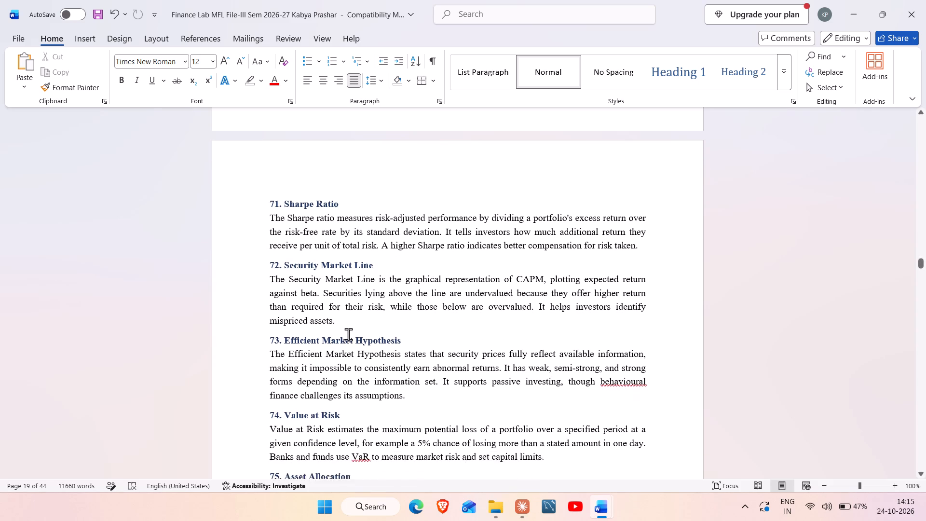
key(Down)
key(Down)
key(Down)
key(Down)
key(Down)
key(Down)
key(Down)
key(Down)
key(Down)
key(Down)
key(Down)
key(Down)
key(Down)
key(Down)
key(Down)
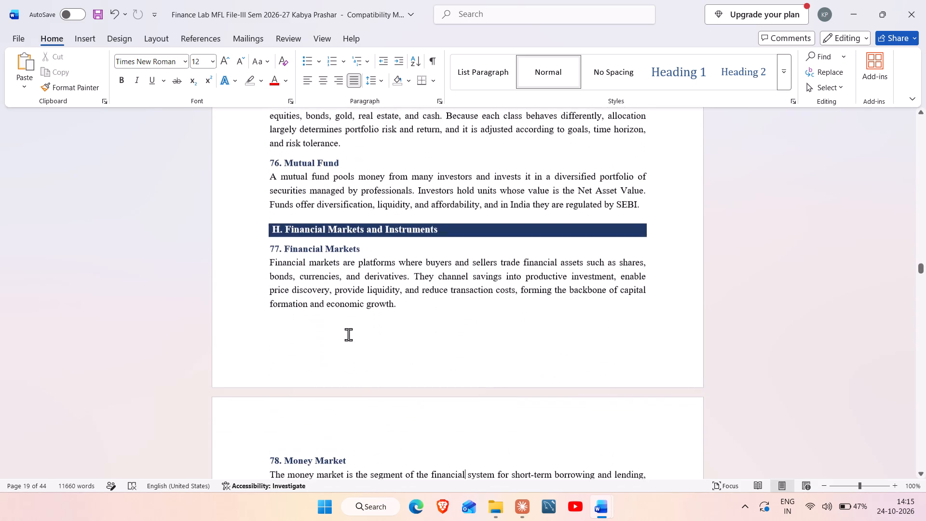
Check the section H entries from Money Market and Capital Market through Initial Public Offering and Bond to Yield to Maturity.
key(Down)
key(Down)
key(Down)
key(Down)
key(Down)
key(Down)
key(Down)
key(Down)
key(Down)
key(Down)
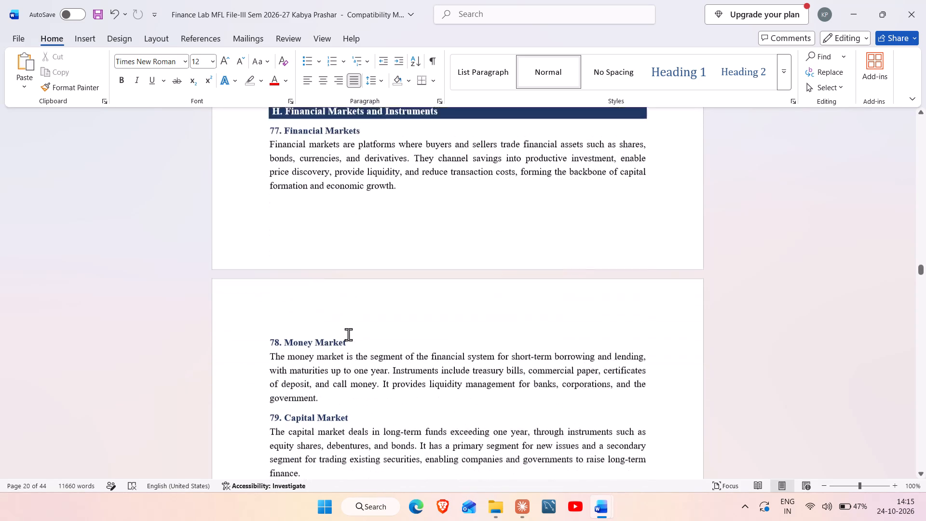
key(Down)
key(Down)
key(Down)
key(Down)
key(Down)
key(Down)
key(Down)
key(Down)
key(Down)
key(Down)
key(Down)
key(Down)
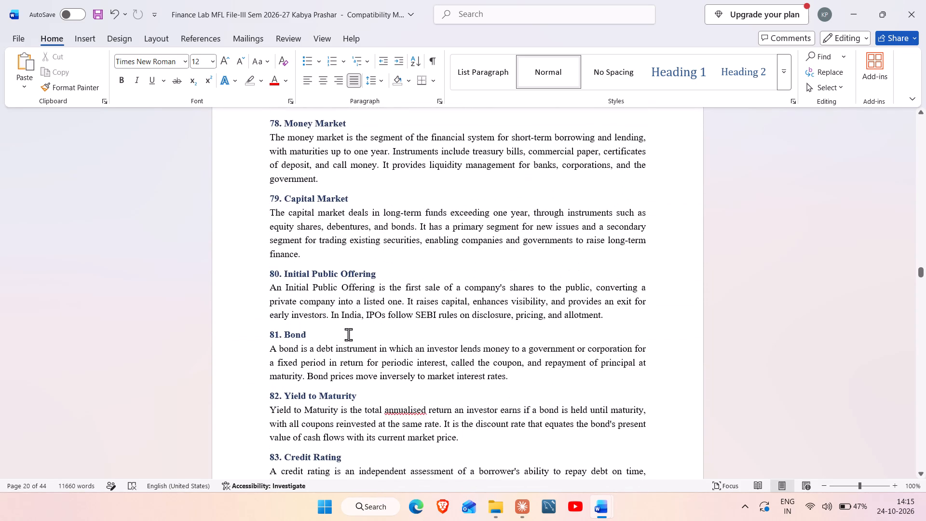
Read the Credit Rating and Derivatives entries up to the Futures Contract heading across the page break.
key(Down)
key(Down)
key(Down)
key(Down)
key(Down)
key(Down)
key(Down)
key(Down)
Go back over the section H entries from Derivatives up to Capital Market and Initial Public Offering.
key(Up)
key(Up)
key(Up)
key(Up)
key(Up)
key(Up)
key(Up)
key(Up)
key(Up)
key(Up)
key(Up)
key(Up)
key(Up)
key(Up)
key(Up)
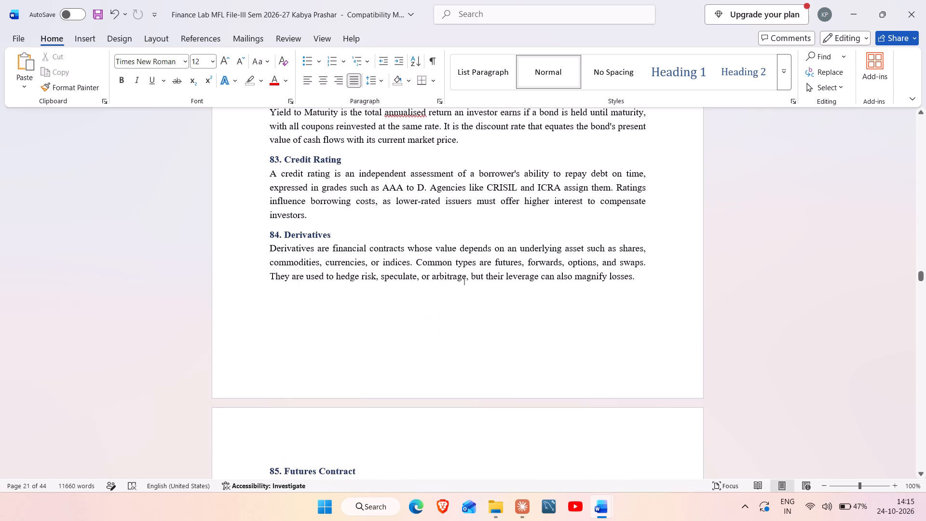
key(Up)
key(Up)
key(Up)
key(Up)
key(Up)
key(Up)
key(Up)
key(Up)
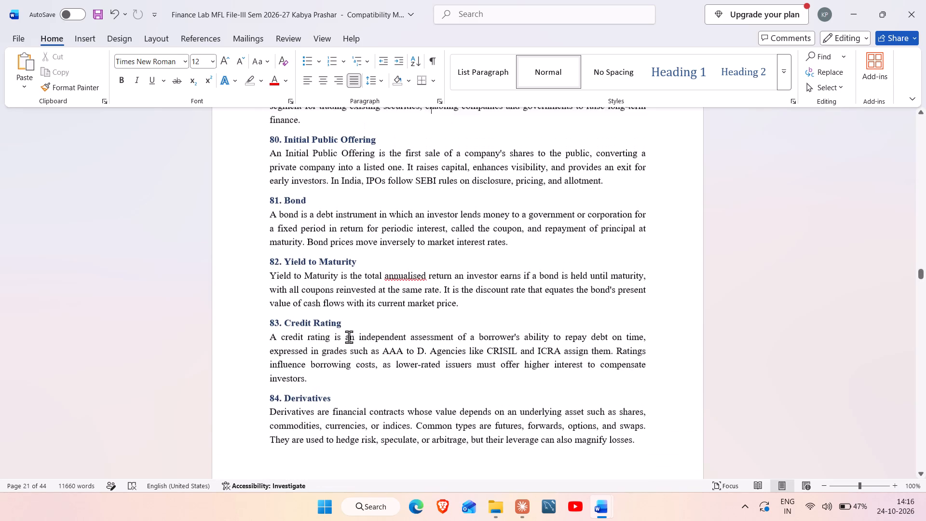
key(Up)
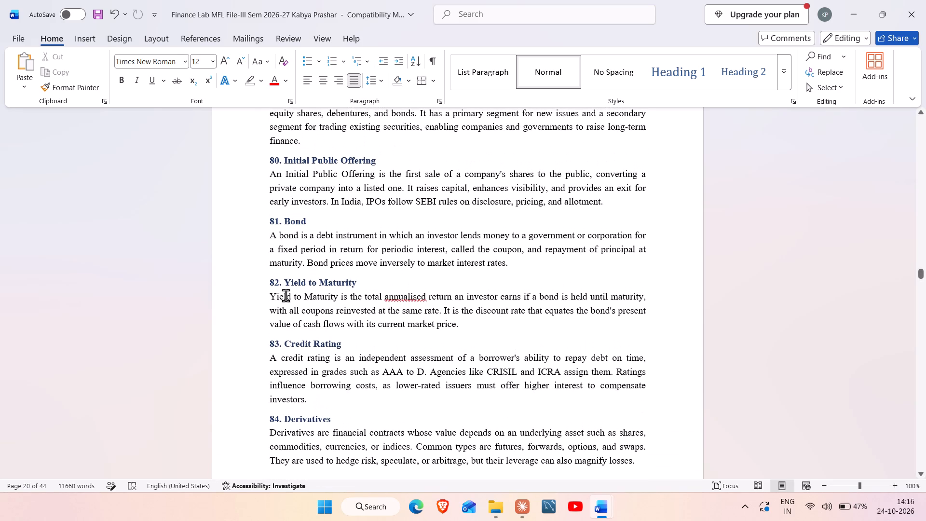
Recheck the Bond, Yield to Maturity and Credit Rating entries in section H.
key(Down)
key(Down)
key(Down)
key(Down)
key(Down)
key(Down)
key(Down)
key(Down)
key(Down)
key(Down)
key(Down)
key(Down)
key(Down)
key(Down)
key(Down)
key(Down)
Check the Derivatives and Futures Contract entries across the page break, down to the start of Options.
key(Down)
key(Down)
key(Down)
key(Down)
key(Down)
key(Down)
key(Down)
key(Down)
key(Down)
key(Down)
key(Down)
key(Down)
key(Down)
key(Down)
key(Down)
key(Down)
key(Down)
key(Down)
key(Down)
key(Down)
key(Down)
key(Down)
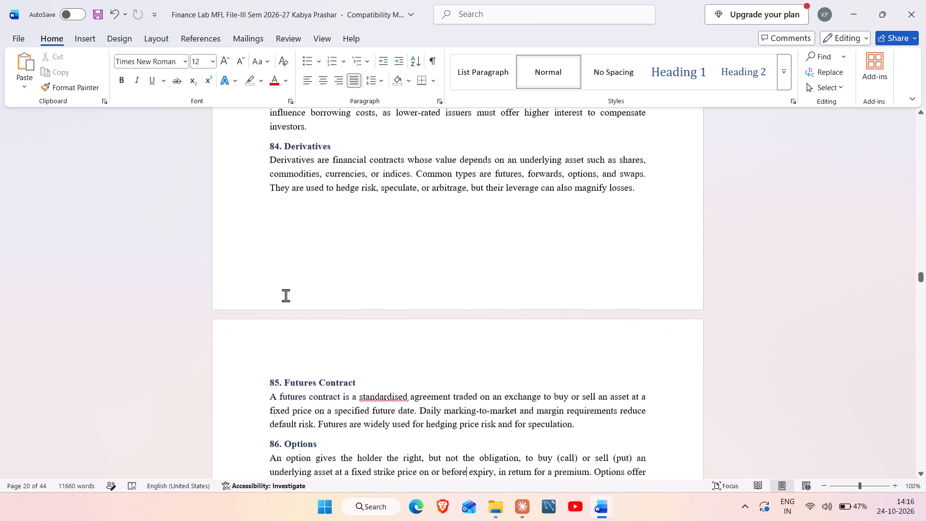
Review the Options, Hedging and Repo Rate entries, plus Fintech at the start of section I, Contemporary and Emerging Finance.
key(Down)
key(Down)
key(Down)
key(Down)
key(Down)
key(Down)
key(Down)
key(Down)
key(Down)
key(Down)
key(Down)
key(Down)
key(Down)
key(Down)
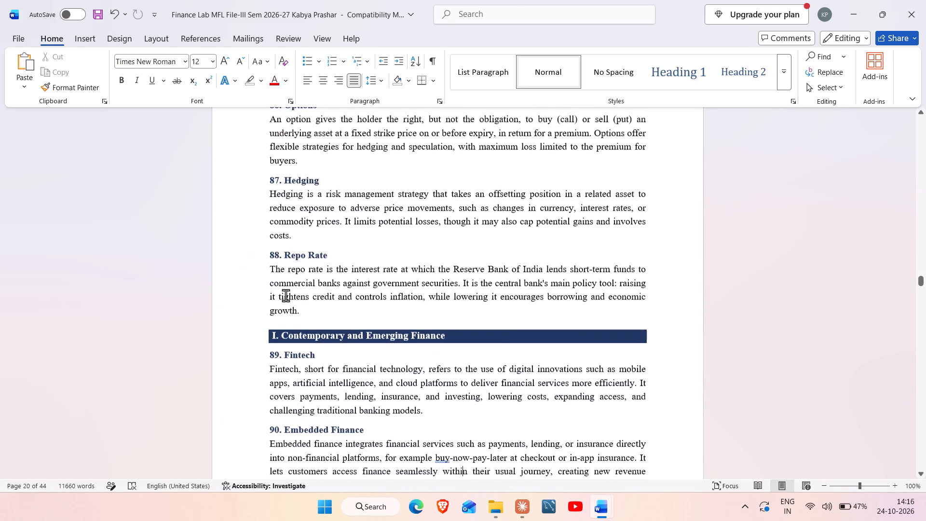
Review the section I entries Embedded Finance, Digital Payments and ESG Investing.
key(Down)
key(Down)
key(Down)
key(Down)
key(Down)
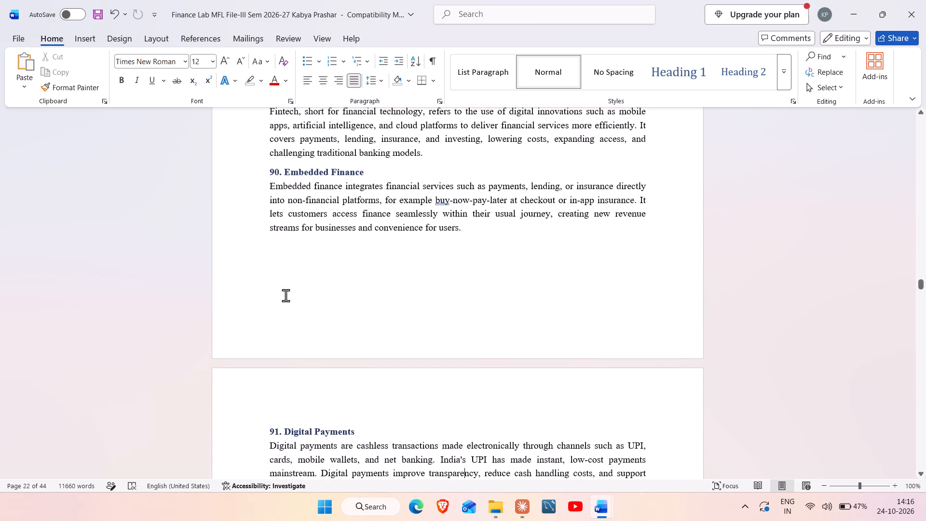
key(Down)
key(Down)
key(Down)
key(Down)
key(Down)
key(Down)
key(Down)
key(Down)
key(Down)
key(Down)
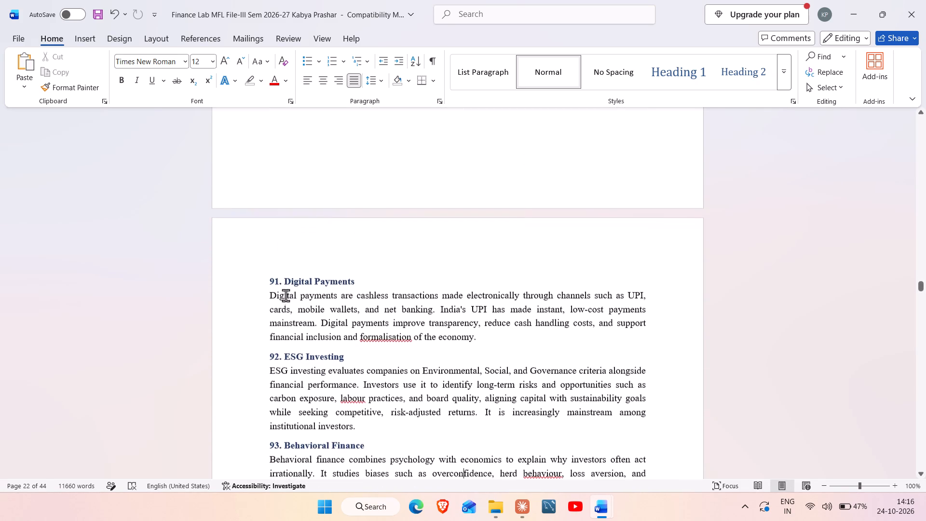
Check the Behavioral Finance, Financial Inclusion, Neobanks and Blockchain entries in section I.
key(Down)
key(Down)
key(Down)
key(Down)
key(Down)
key(Down)
key(Down)
key(Down)
key(Down)
key(Down)
key(Down)
key(Down)
key(Down)
key(Down)
key(Down)
key(Down)
key(Down)
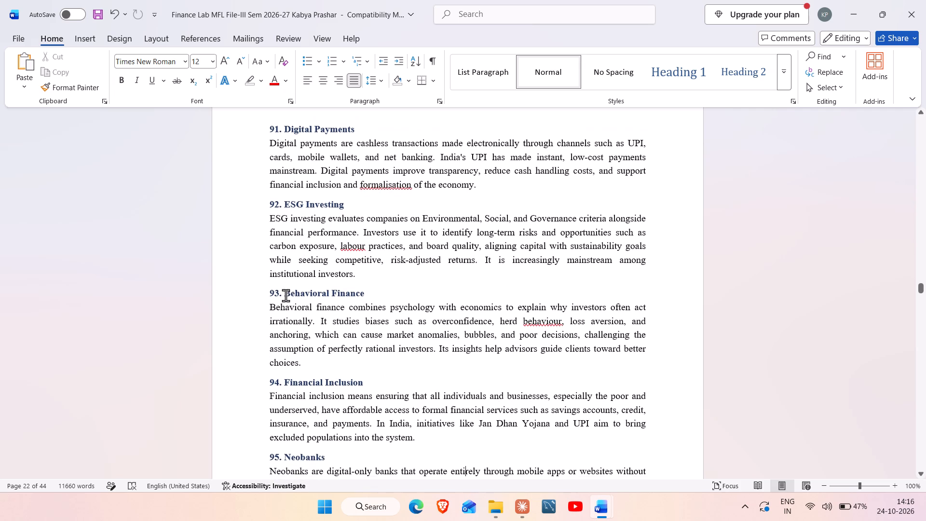
key(Down)
key(Down)
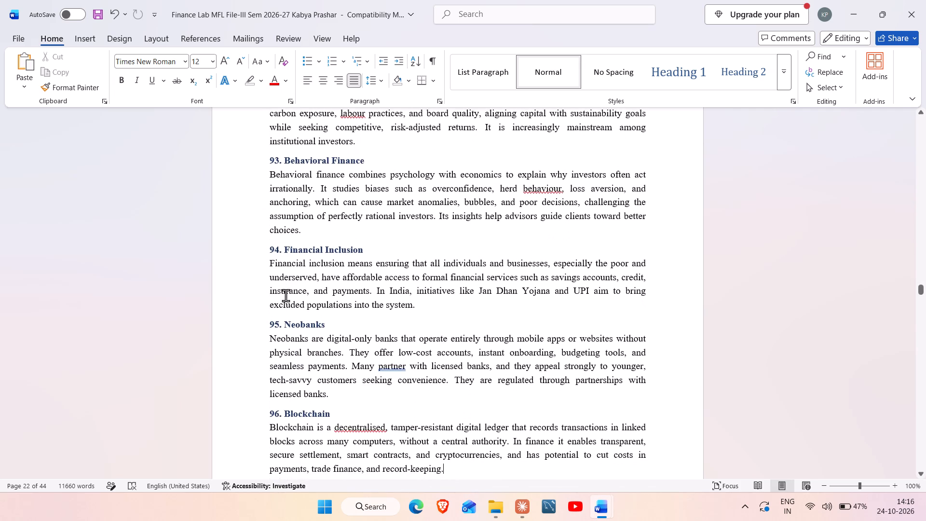
Review the final section I entries from Robo-Advisory and Peer-to-Peer Lending to Venture Capital and Mergers and Acquisitions.
key(Down)
key(Down)
key(Down)
key(Down)
key(Down)
key(Down)
key(Down)
key(Down)
key(Down)
key(Down)
key(Down)
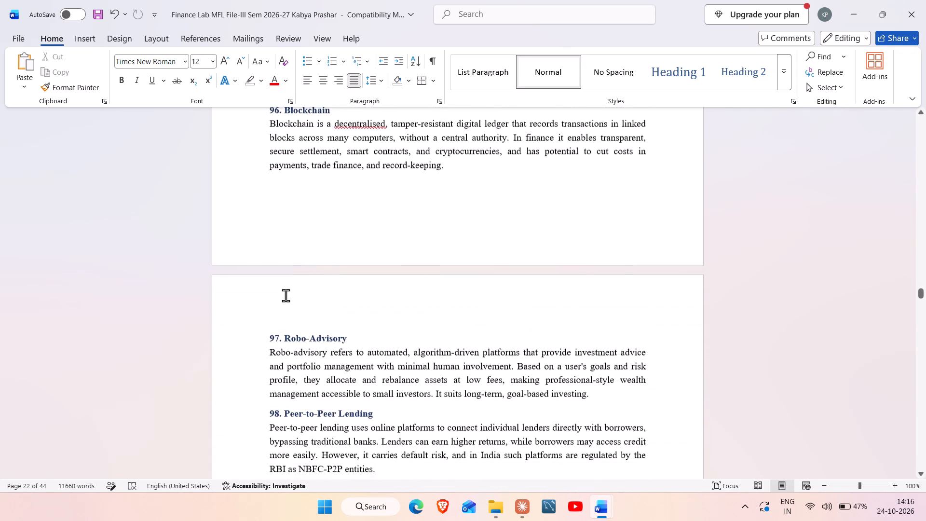
key(Down)
key(Down)
key(Down)
key(Down)
key(Down)
key(Down)
key(Down)
key(Down)
key(Down)
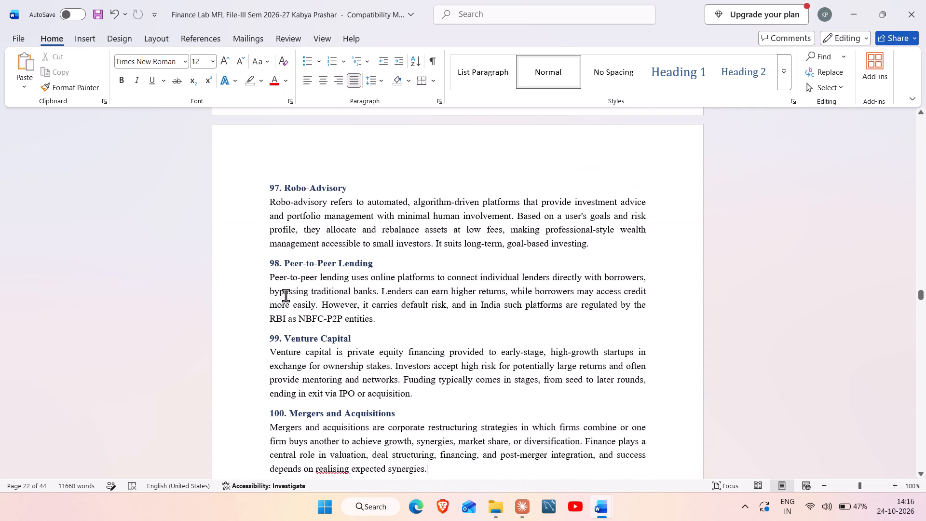
Check the transition from the last section I entry to the opening of Component 2: Term Paper on the role of cost accounting.
key(Down)
key(Down)
key(Down)
key(Down)
key(Down)
key(Down)
key(Down)
key(Down)
key(Down)
key(Down)
key(Down)
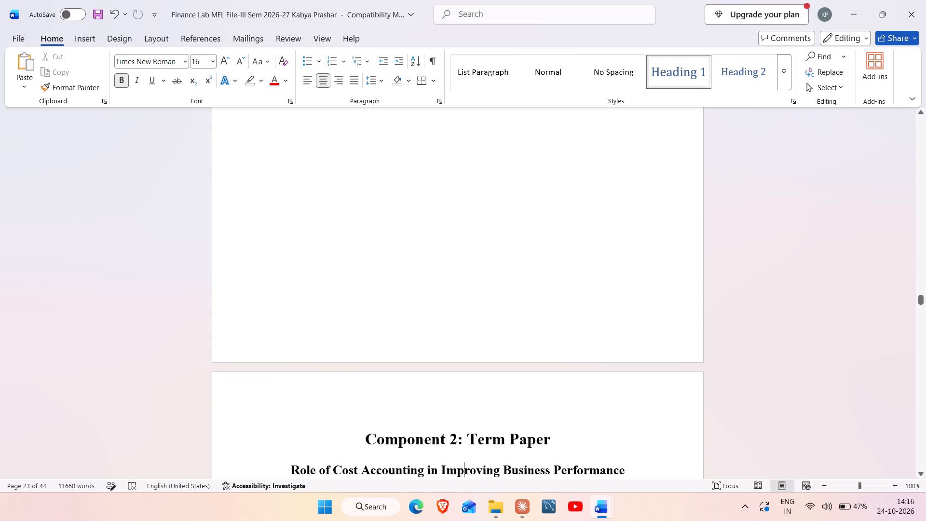
key(Down)
key(Down)
key(Down)
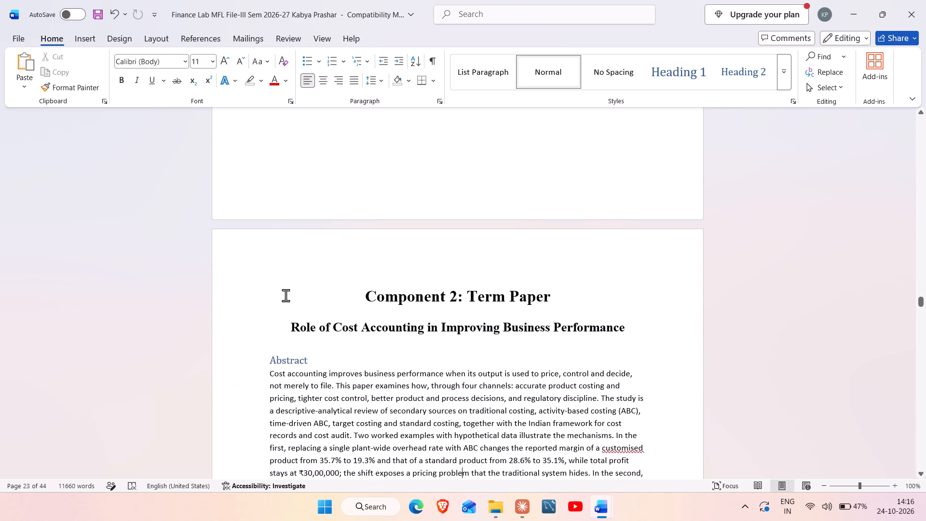
key(Down)
Go back from the Term Paper opening to recheck the final section I entries, from Mergers and Acquisitions to Robo-Advisory.
key(Up)
key(Up)
key(Up)
key(Up)
key(Up)
key(Up)
key(Up)
key(Up)
key(Up)
key(Up)
key(Up)
key(Up)
key(Up)
key(Up)
key(Up)
key(Up)
key(Up)
key(Up)
key(Up)
key(Up)
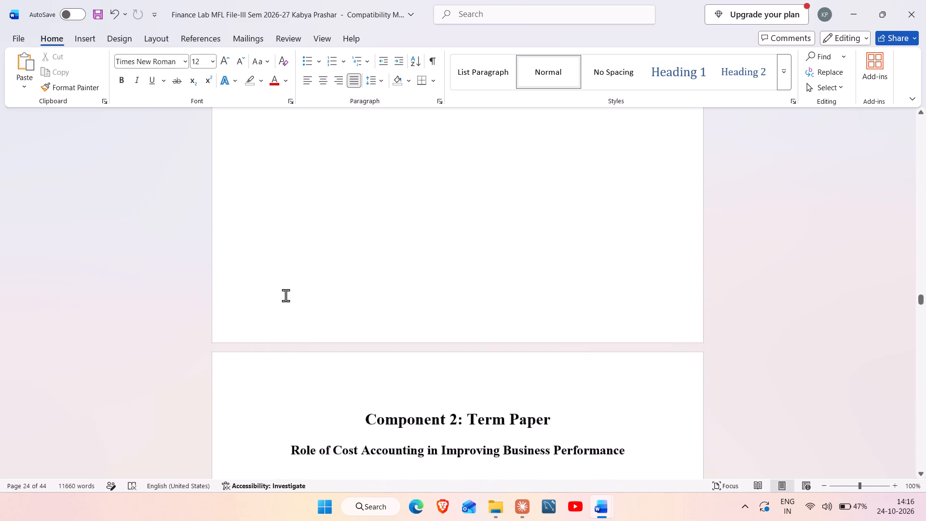
key(Up)
key(Up)
key(Up)
key(Up)
key(Up)
key(Up)
key(Up)
key(Up)
key(Up)
key(Up)
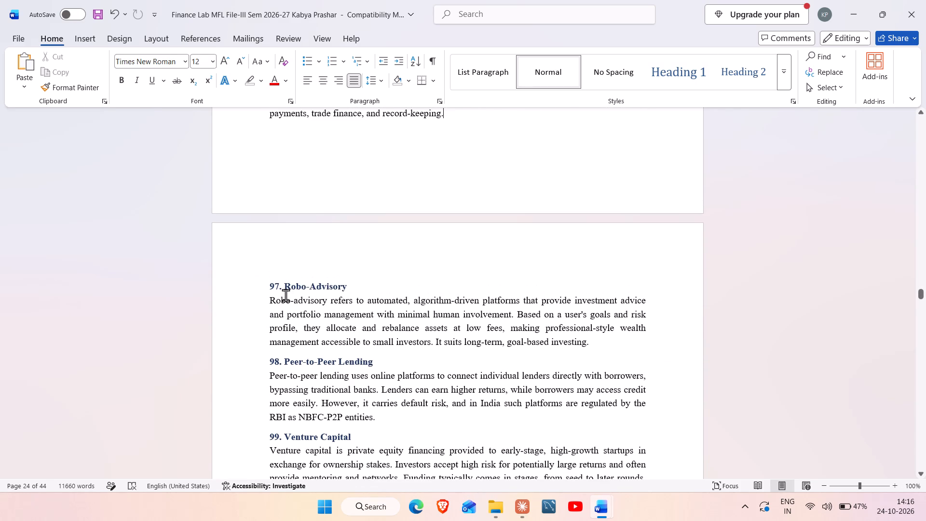
Recheck the Blockchain, Neobanks, Financial Inclusion and Behavioral Finance entries in section I.
key(Up)
key(Up)
key(Up)
key(Up)
key(Up)
key(Up)
key(Up)
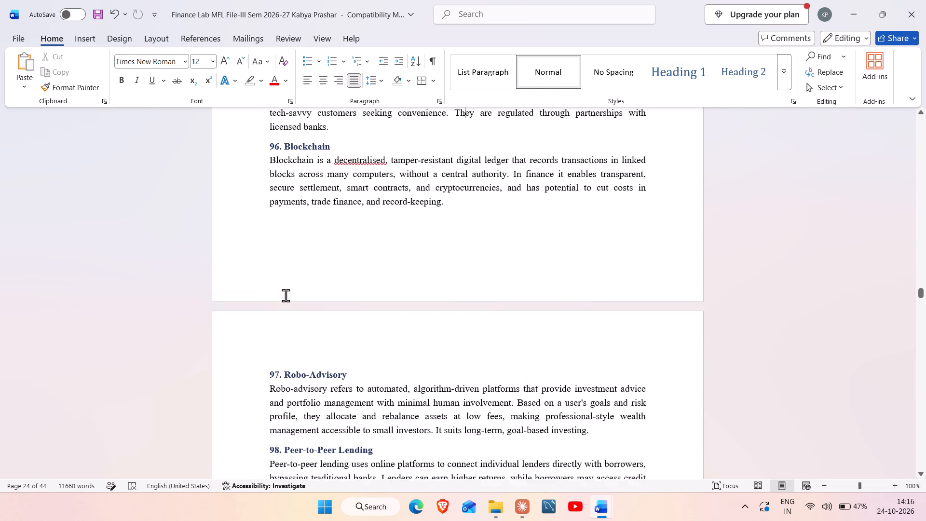
key(Up)
key(Up)
key(Up)
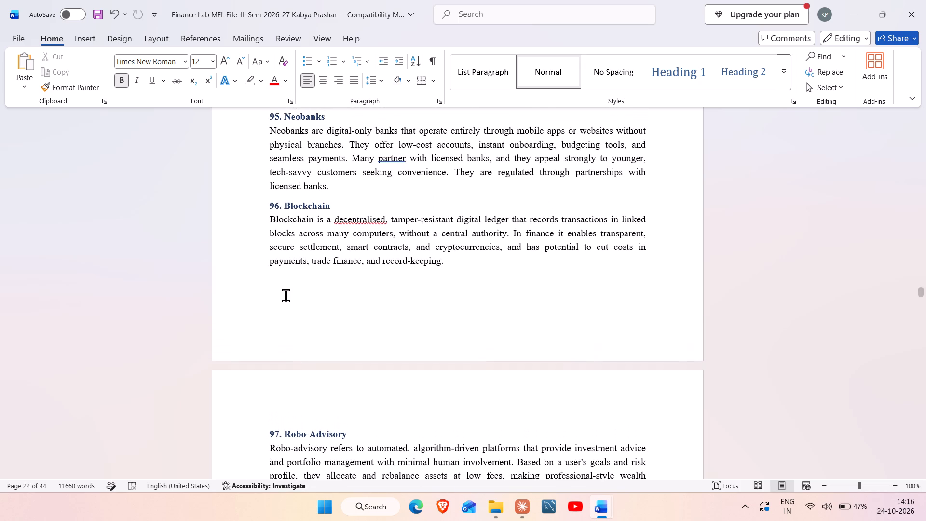
key(Up)
key(Up)
key(Up)
key(Up)
key(Up)
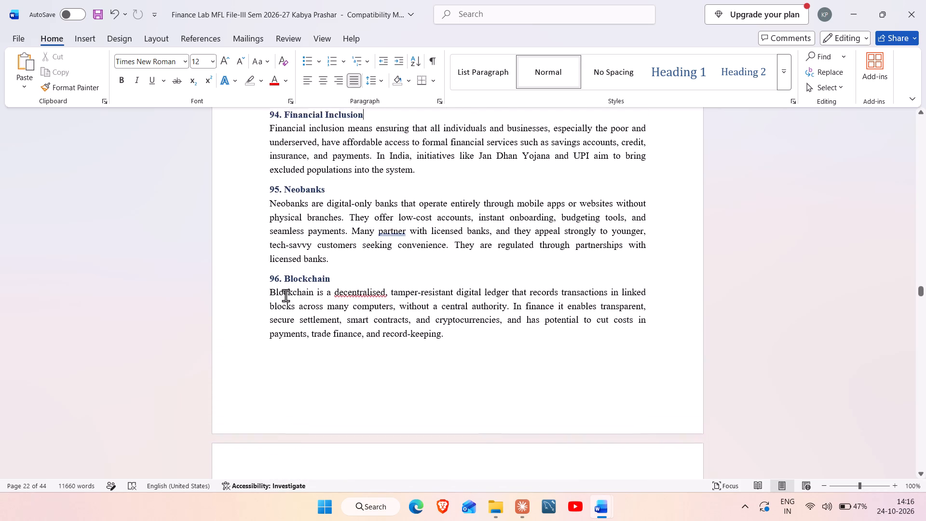
key(Up)
key(Up)
key(Up)
key(Up)
key(Up)
key(Up)
key(Up)
key(Up)
key(Up)
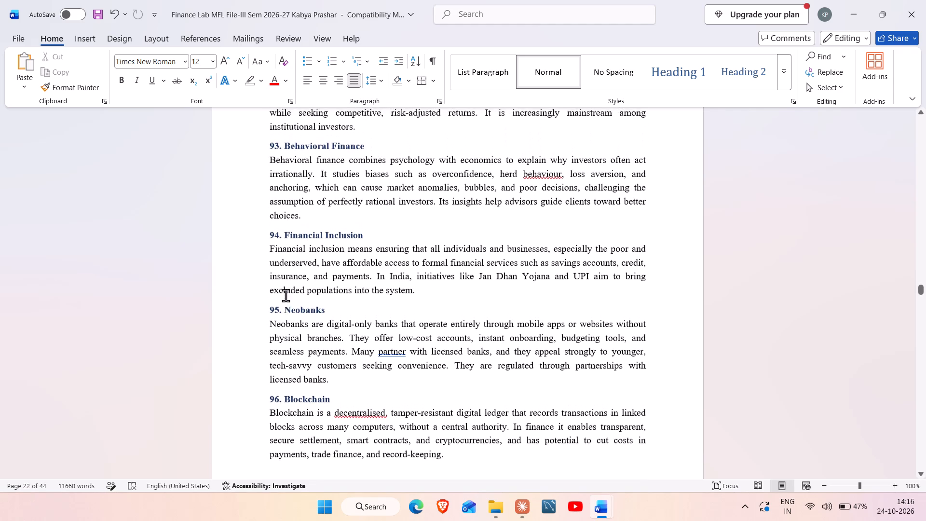
Return to Component 2: Term Paper and read its abstract and keywords.
key(Down)
key(Down)
key(Down)
key(Down)
key(Down)
key(Down)
key(Down)
key(Down)
key(Down)
key(Down)
key(Down)
key(Down)
key(Down)
key(Down)
key(Down)
key(Down)
key(Down)
key(Down)
key(Down)
key(Down)
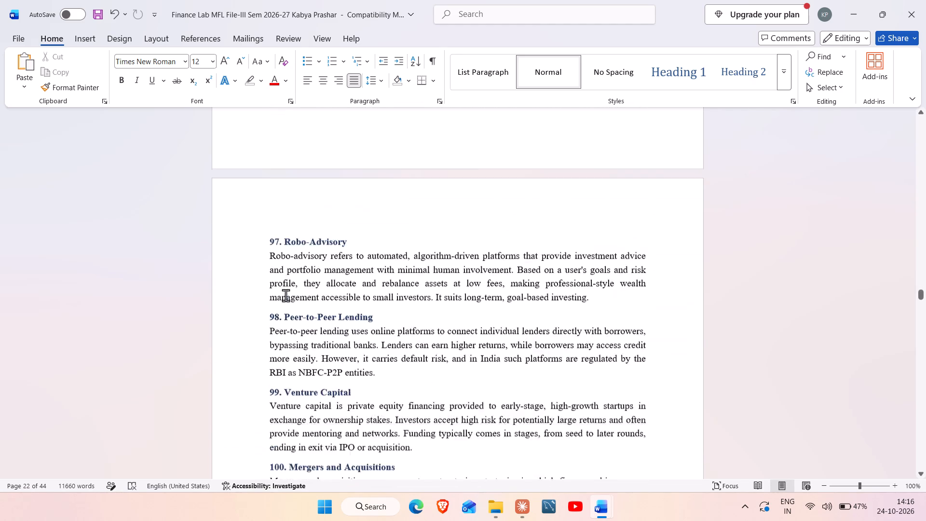
key(Up)
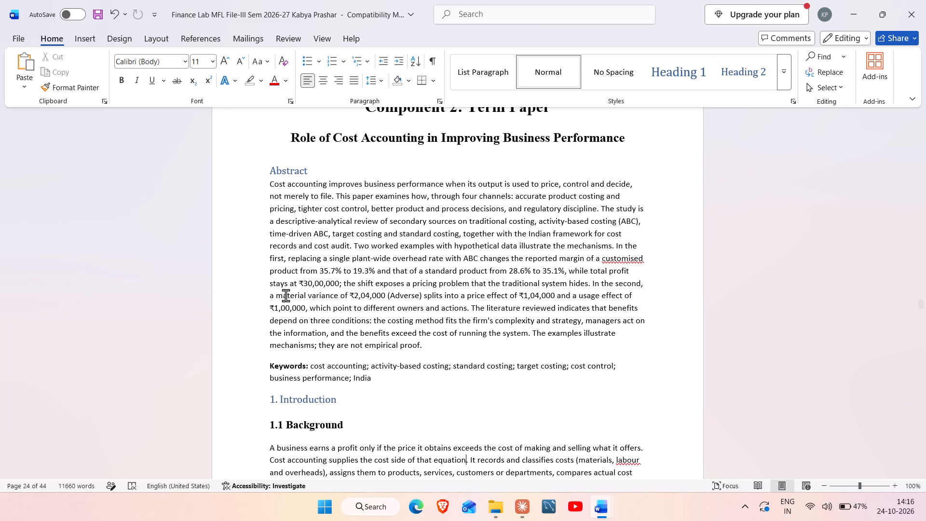
Review the Term Paper's Introduction, covering section 1.1 Background up to the start of 1.2 Problem statement.
key(Down)
key(Down)
key(Down)
key(Down)
key(Down)
key(Down)
key(Down)
key(Down)
key(Down)
key(Down)
key(Down)
key(Down)
key(Down)
key(Down)
key(Down)
key(Down)
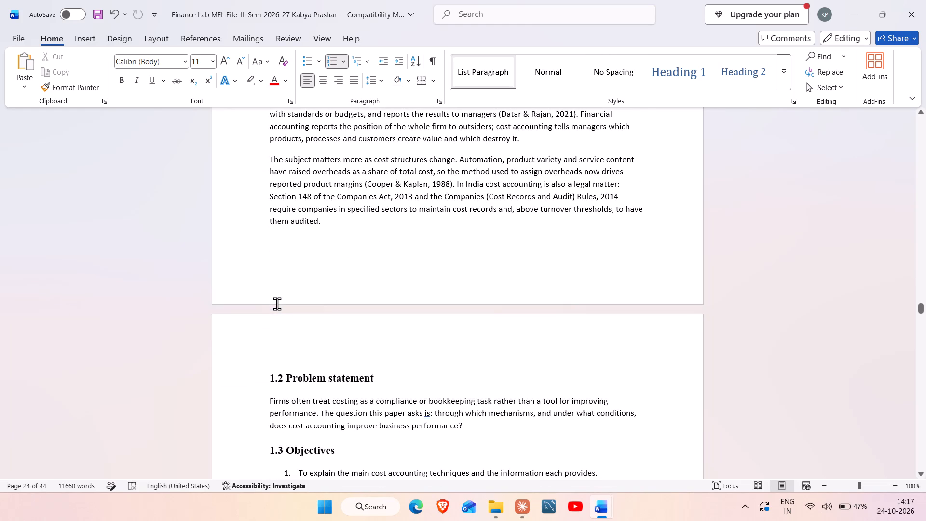
Review the Term Paper's sections 1.2 Problem statement, 1.3 Objectives and 1.4 Scope and significance.
key(Down)
key(Down)
key(Down)
key(Down)
key(Down)
key(Down)
key(Down)
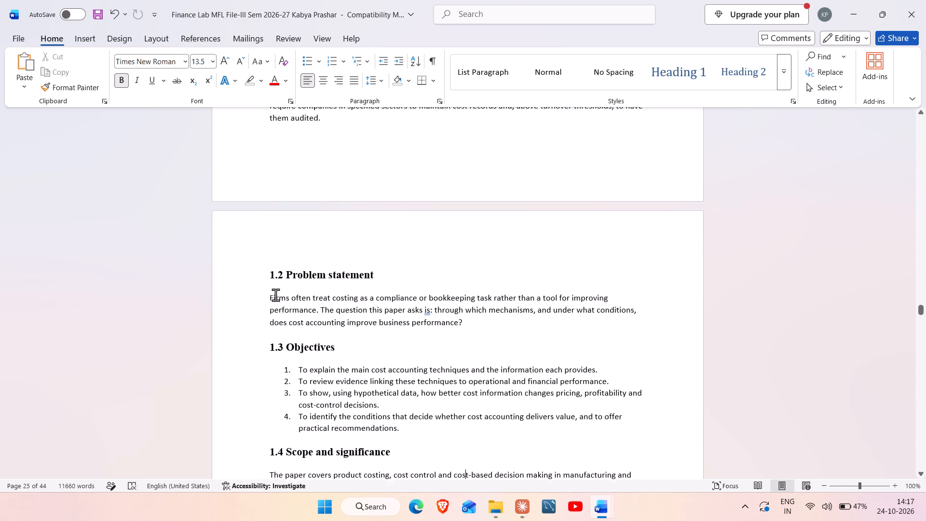
key(Down)
key(Down)
key(Down)
key(Down)
key(Down)
key(Down)
key(Down)
key(Down)
key(Down)
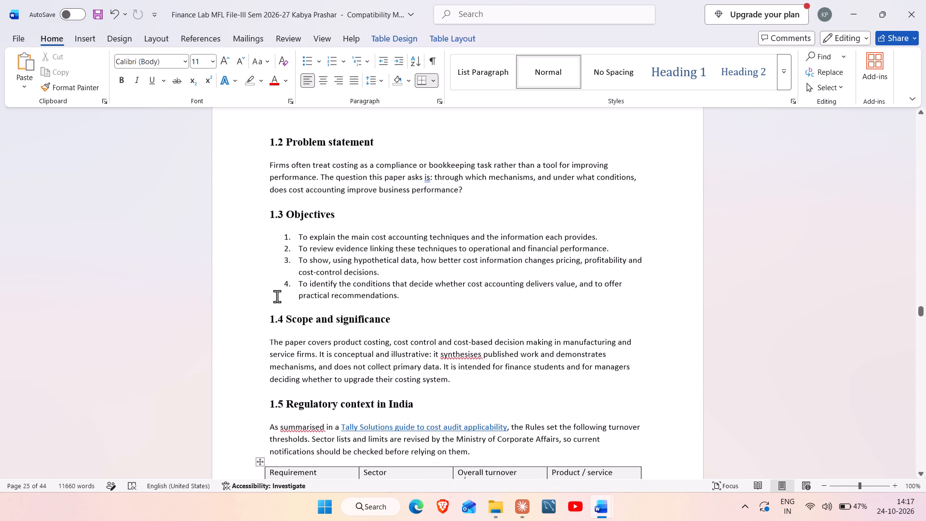
Review section 1.5 Regulatory context in India with its turnover table, and the start of the Literature Review.
key(Down)
key(Down)
key(Down)
key(Down)
key(Down)
key(Down)
key(Down)
key(Down)
key(Down)
key(Down)
key(Down)
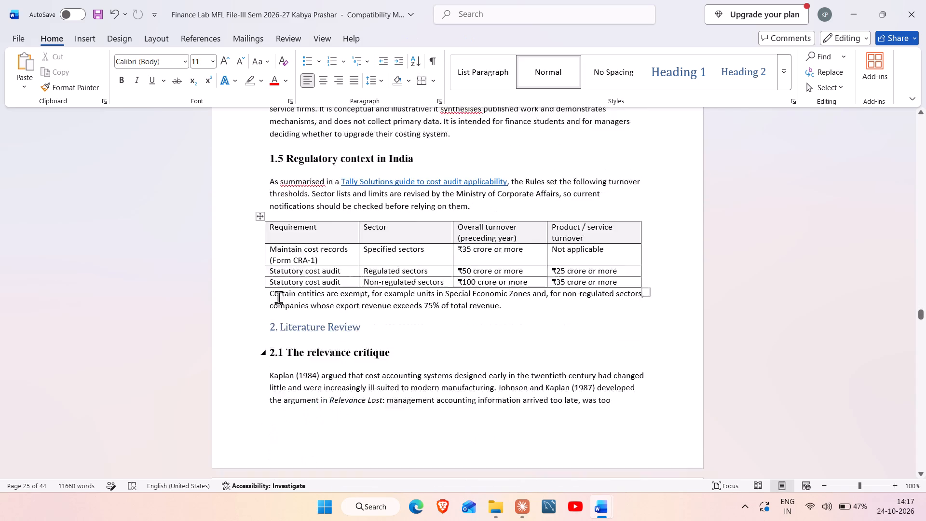
key(Down)
key(Down)
key(Down)
key(Down)
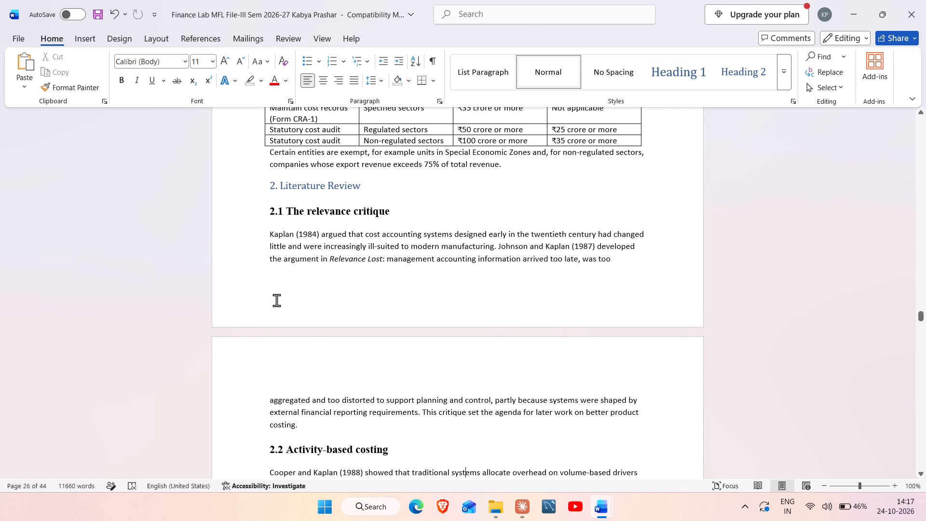
key(Down)
Go back to recheck section 1.5 Regulatory context in India and the layout of its turnover threshold table.
key(Up)
key(Up)
key(Up)
key(Up)
key(Up)
key(Up)
key(Up)
key(Up)
key(Up)
key(Up)
key(Up)
key(Up)
key(Up)
key(Up)
key(Up)
key(Up)
key(Up)
key(Up)
key(Up)
key(Up)
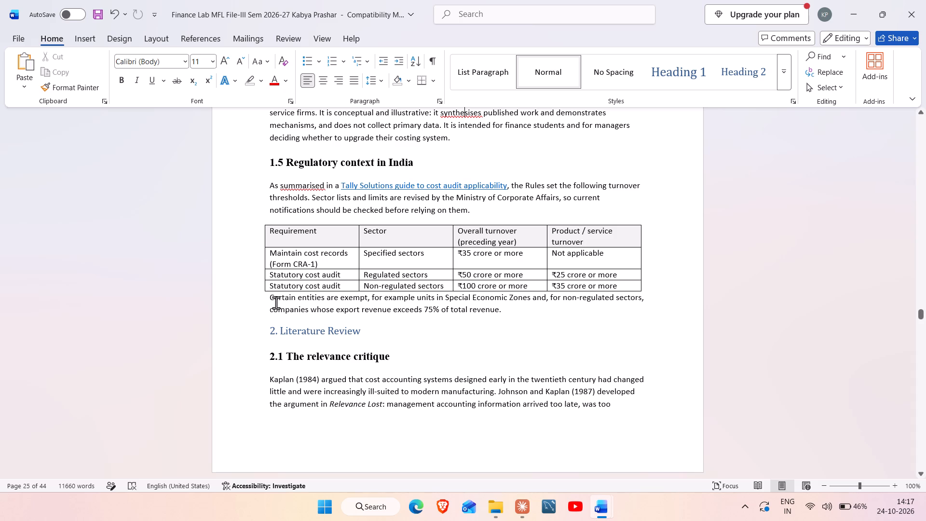
Go back to recheck the Term Paper's sections 1.2 Problem statement, 1.3 Objectives and 1.4 Scope and significance.
key(Up)
key(Up)
key(Up)
key(Up)
key(Up)
key(Up)
key(Up)
key(Up)
key(Up)
key(Up)
key(Up)
key(Up)
key(Up)
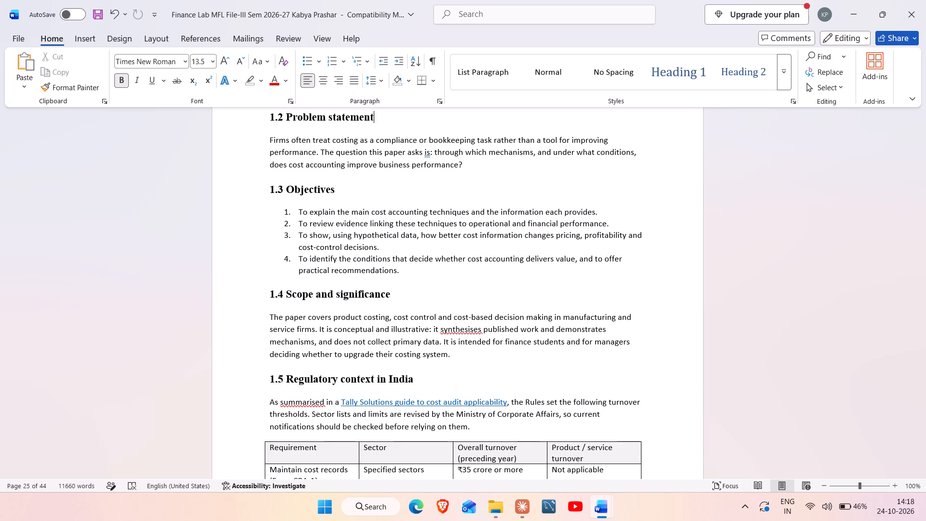
Read forward again from 1.3 Objectives through section 1.5 Regulatory context in India and its turnover table.
key(Down)
key(Down)
key(Down)
key(Down)
key(Down)
key(Down)
key(Down)
key(Down)
key(Down)
key(Down)
key(Down)
key(Down)
key(Down)
key(Down)
key(Down)
key(Down)
key(Down)
key(Down)
key(Down)
key(Down)
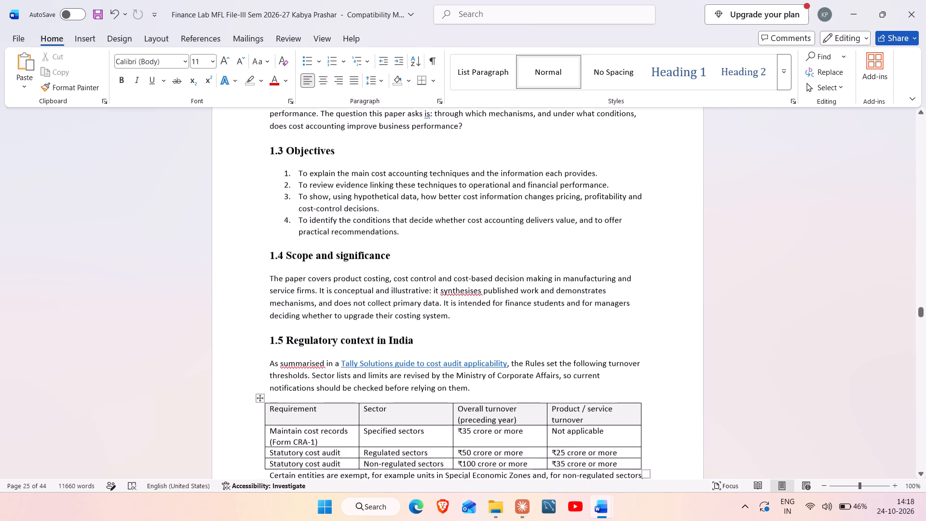
Review the Literature Review's sections 2.1 The relevance critique and 2.2 Activity-based costing, including the page break between them.
key(Down)
key(Down)
key(Down)
key(Down)
key(Down)
key(Down)
key(Down)
key(Down)
key(Down)
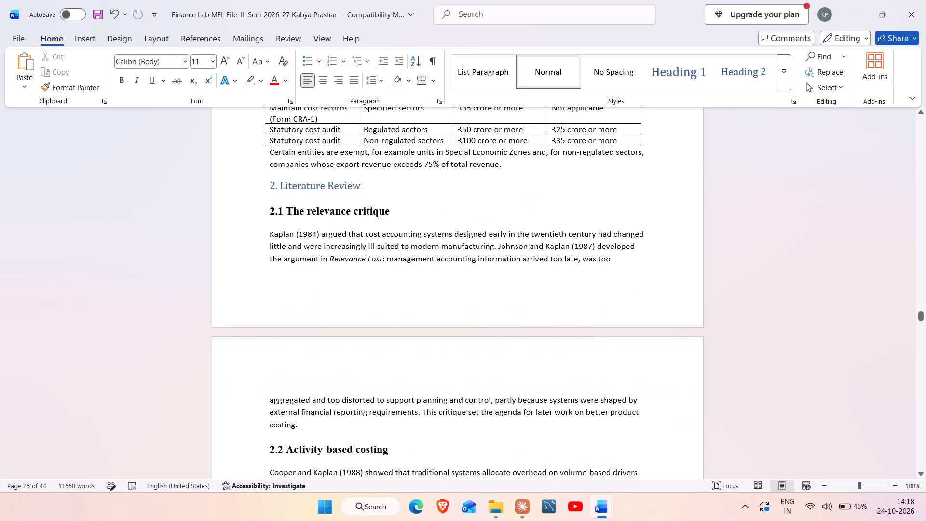
key(Down)
key(Down)
key(Down)
key(Down)
key(Down)
key(Down)
key(Down)
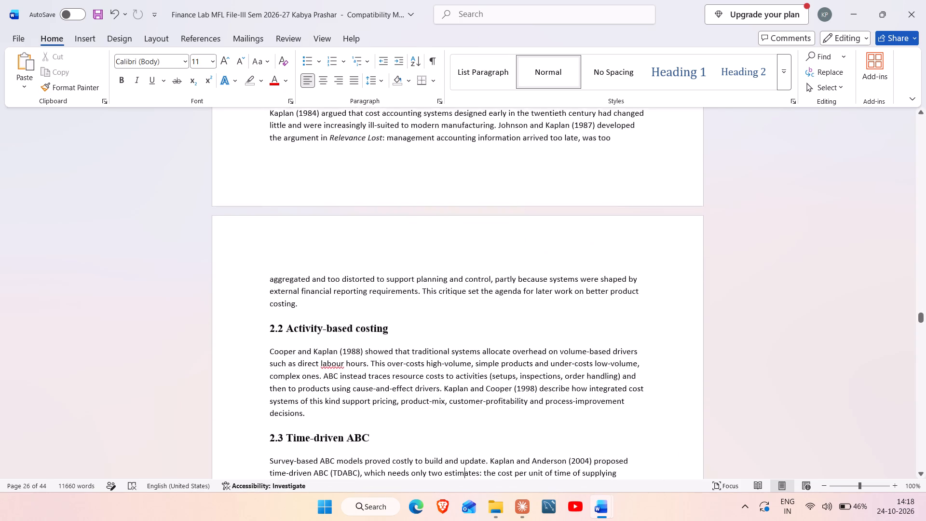
Review sections 2.3 Time-driven ABC, 2.4 Standard costing and target costing, and 2.5 Empirical evidence, up to the heading 2.6 Gap addressed.
key(Down)
key(Down)
key(Down)
key(Down)
key(Down)
key(Down)
key(Down)
key(Down)
key(Down)
key(Down)
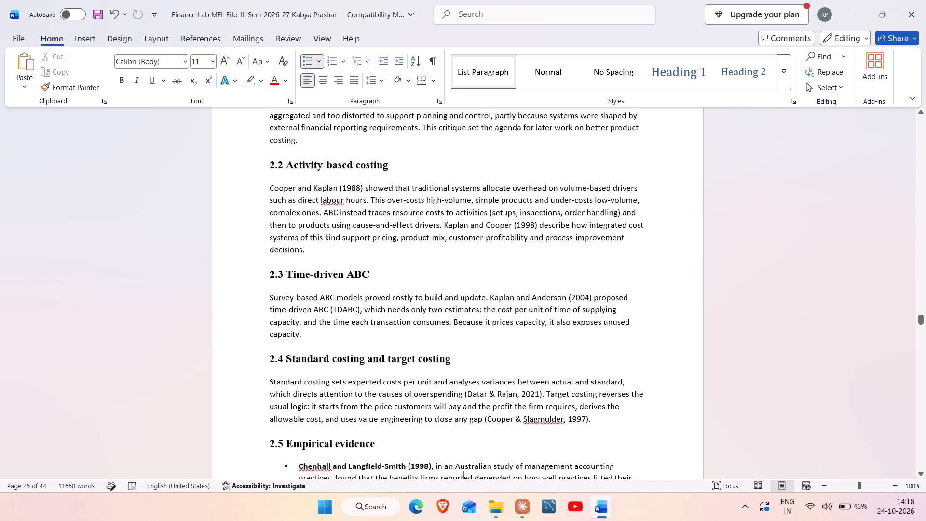
key(Down)
key(Down)
key(Down)
key(Down)
key(Down)
key(Down)
key(Down)
key(Down)
key(Down)
key(Down)
key(Down)
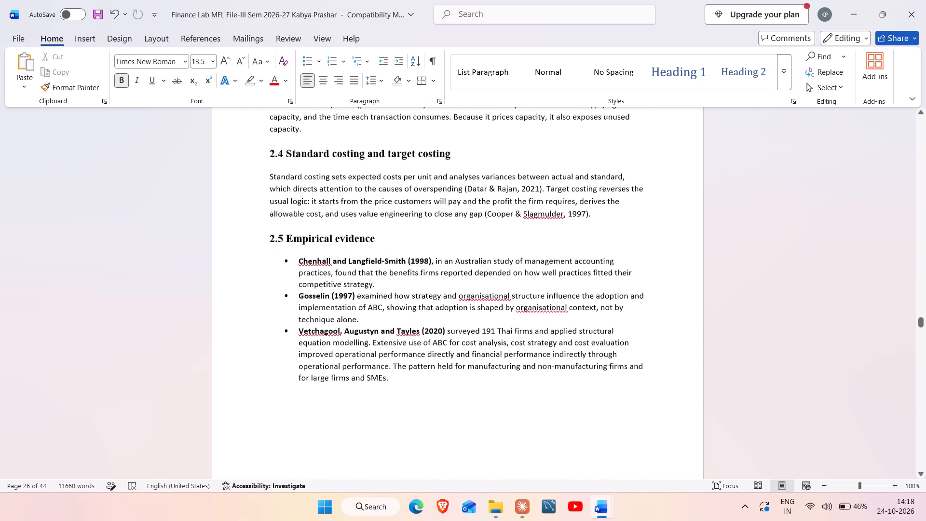
key(Down)
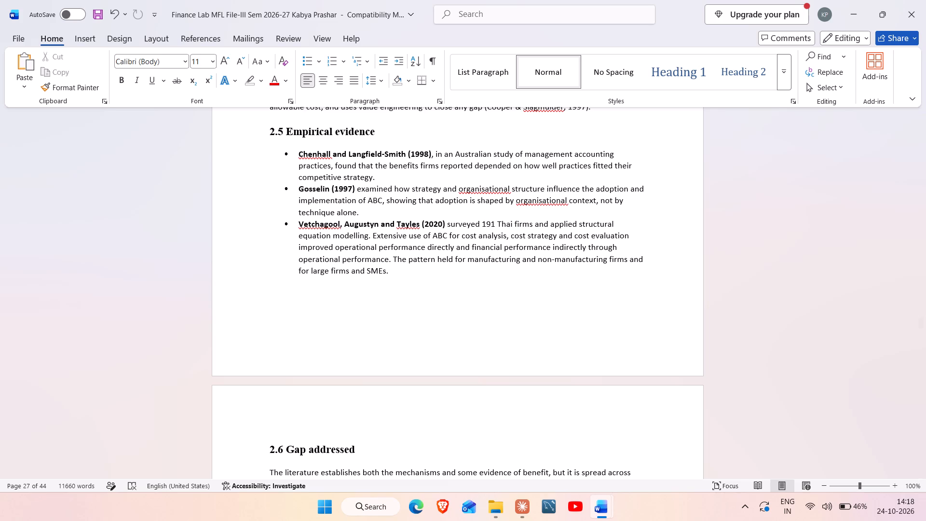
Go back over the bullet points in 2.5 Empirical evidence and the paragraph in 2.4 Standard costing and target costing.
key(Up)
key(Up)
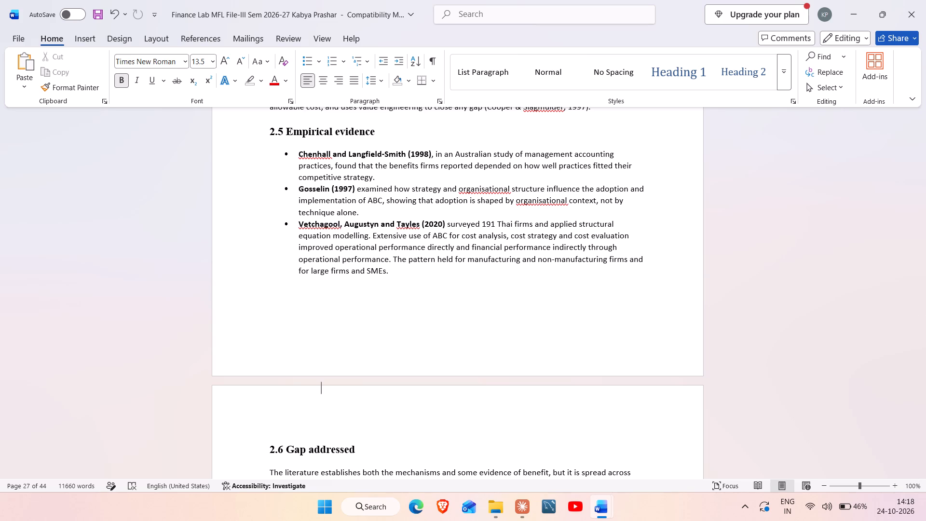
key(Up)
key(Up)
key(Up)
key(Up)
key(Up)
key(Up)
key(Up)
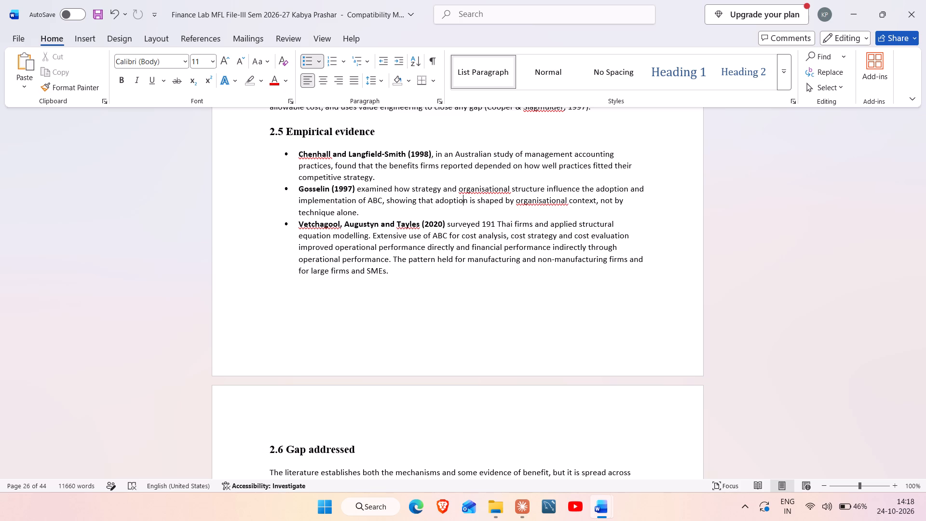
key(Up)
key(Up)
key(Up)
key(Up)
key(Up)
key(Up)
key(Up)
key(Up)
key(Up)
key(Up)
key(Up)
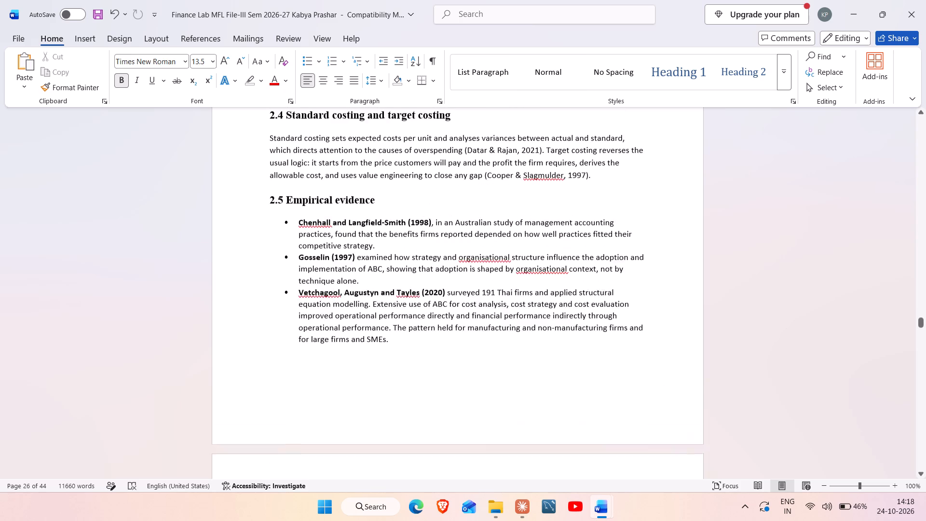
Recheck the Literature Review backwards from 2.3 Time-driven ABC to 2.1 The relevance critique and the end of the turnover table.
key(Up)
key(Up)
key(Up)
key(Up)
key(Up)
key(Up)
key(Up)
key(Up)
key(Up)
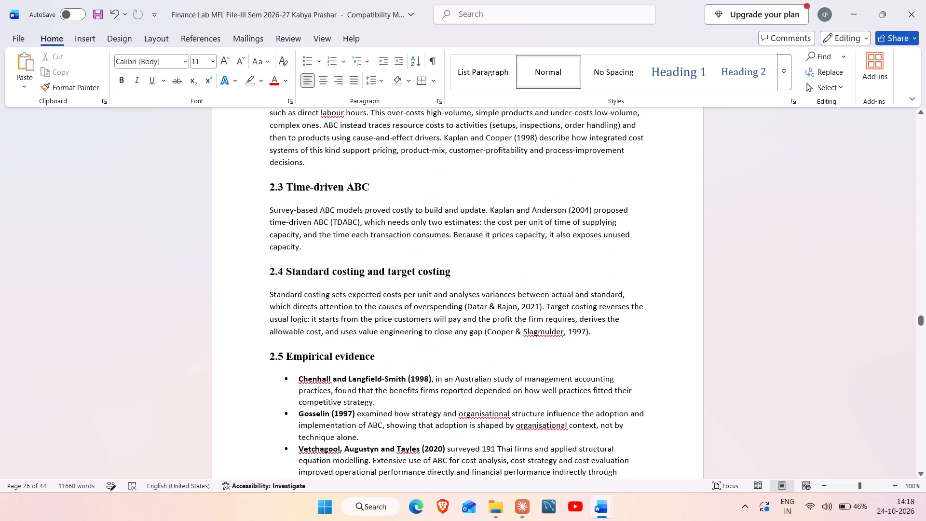
key(Up)
key(Up)
key(Up)
key(Up)
key(Up)
key(Up)
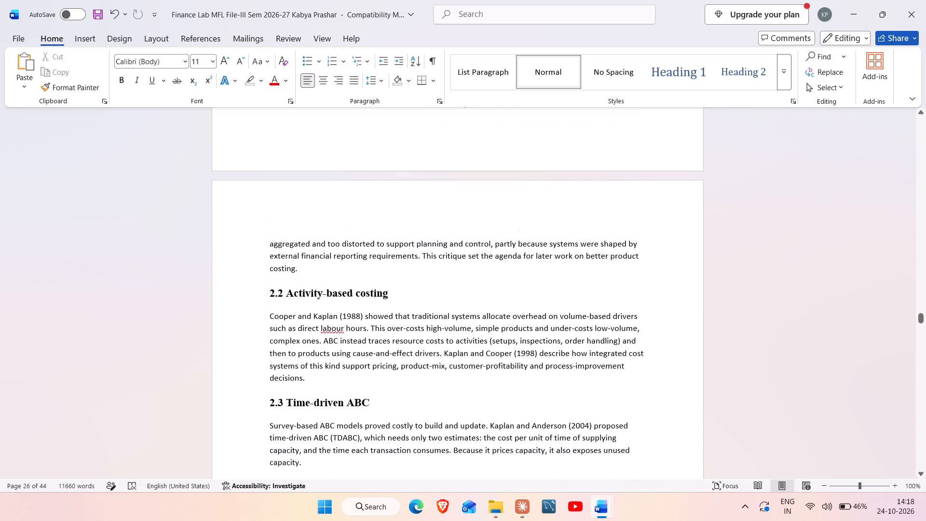
key(Up)
key(Up)
key(Up)
key(Up)
key(Up)
key(Up)
key(Up)
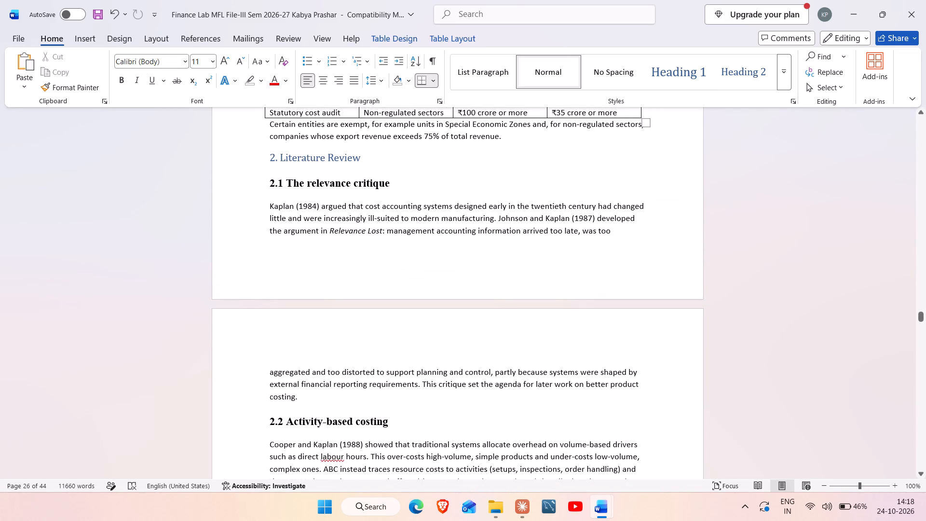
Reread the Literature Review from 2.1 The relevance critique through 2.4 Standard costing and target costing.
key(Down)
key(Down)
key(Down)
key(Down)
key(Down)
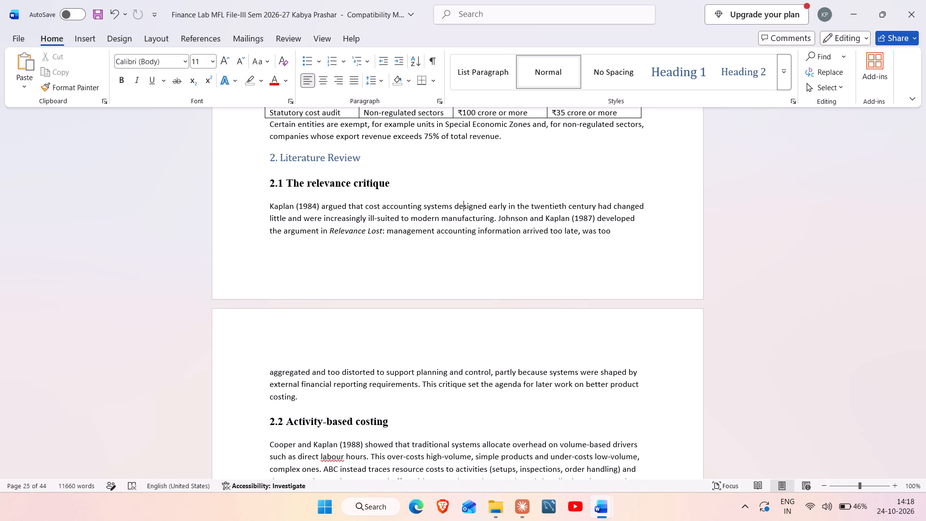
key(Down)
key(Down)
key(Down)
key(Down)
key(Down)
key(Down)
key(Down)
key(Down)
key(Down)
key(Down)
key(Down)
key(Down)
key(Down)
key(Down)
key(Down)
key(Down)
key(Down)
key(Down)
key(Down)
key(Down)
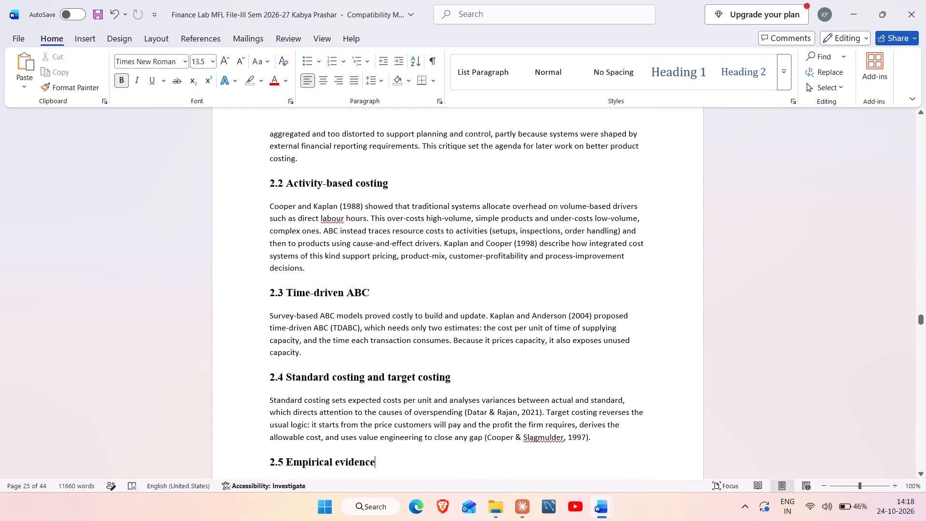
Review 2.5 Empirical evidence and 2.6 Gap addressed, up to the start of 3.1 Research design in the Methodology.
key(Down)
key(Down)
key(Down)
key(Down)
key(Down)
key(Down)
key(Down)
key(Down)
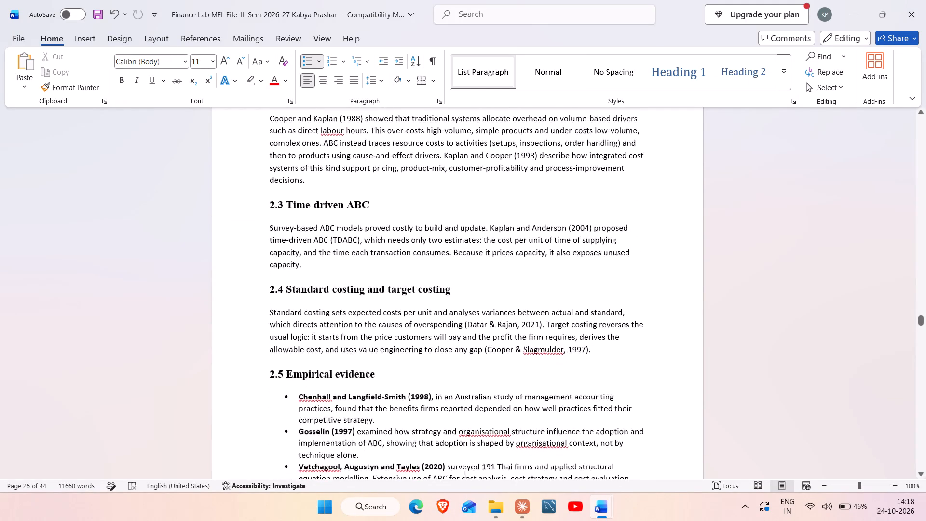
key(Down)
key(Down)
key(Down)
key(Down)
key(Down)
key(Down)
key(Down)
key(Down)
key(Down)
key(Down)
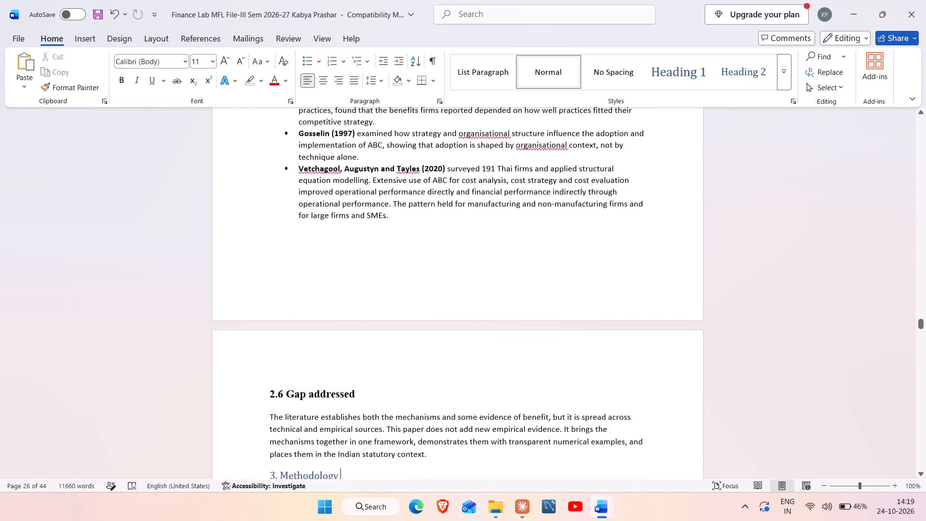
key(Down)
key(Down)
key(Down)
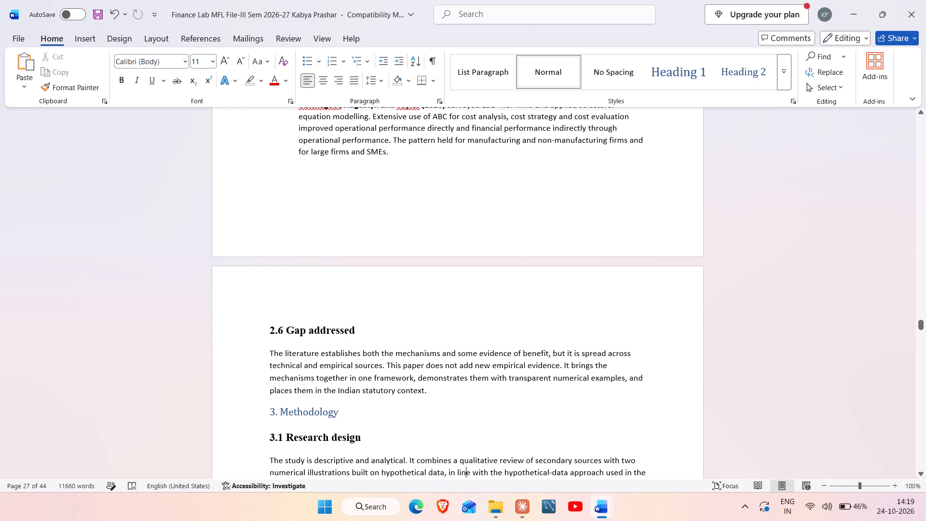
Review the Methodology from 3.1 Research design through 3.4 Limitations, up to the 4. Findings heading.
key(Down)
key(Down)
key(Down)
key(Down)
key(Down)
key(Down)
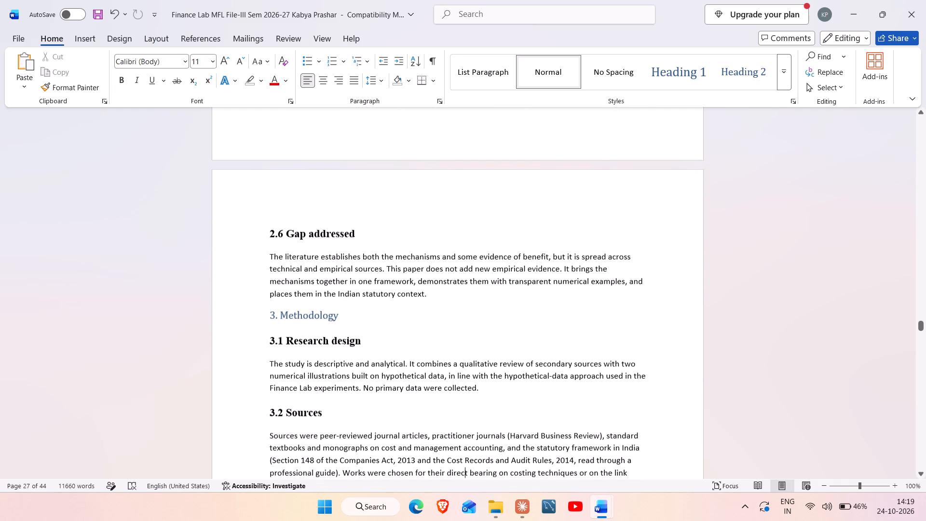
key(Down)
key(Down)
key(Down)
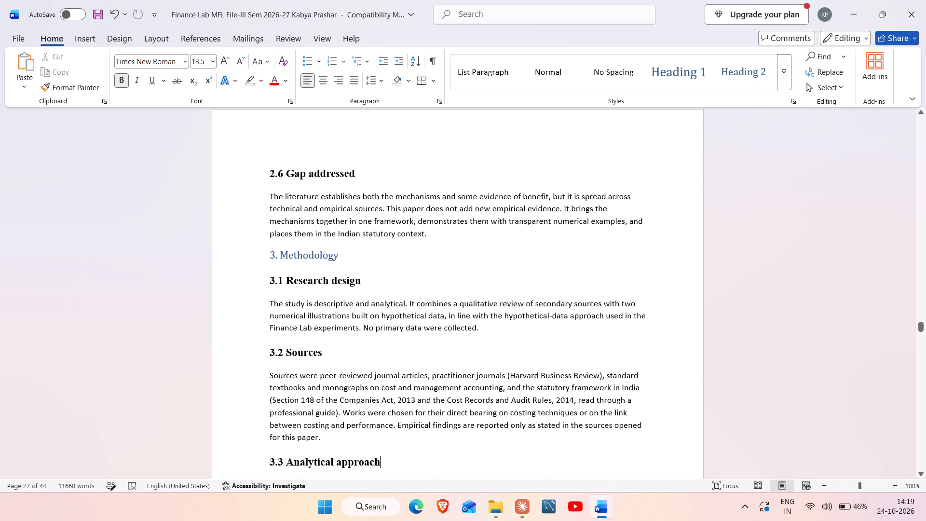
key(Down)
key(Down)
key(Down)
key(Down)
key(Down)
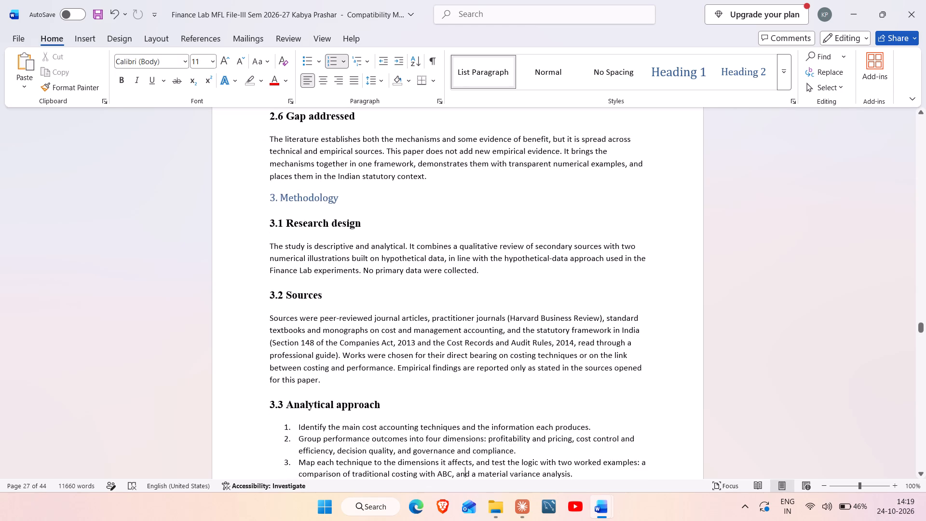
key(Down)
key(Down)
key(Down)
key(Down)
key(Down)
key(Down)
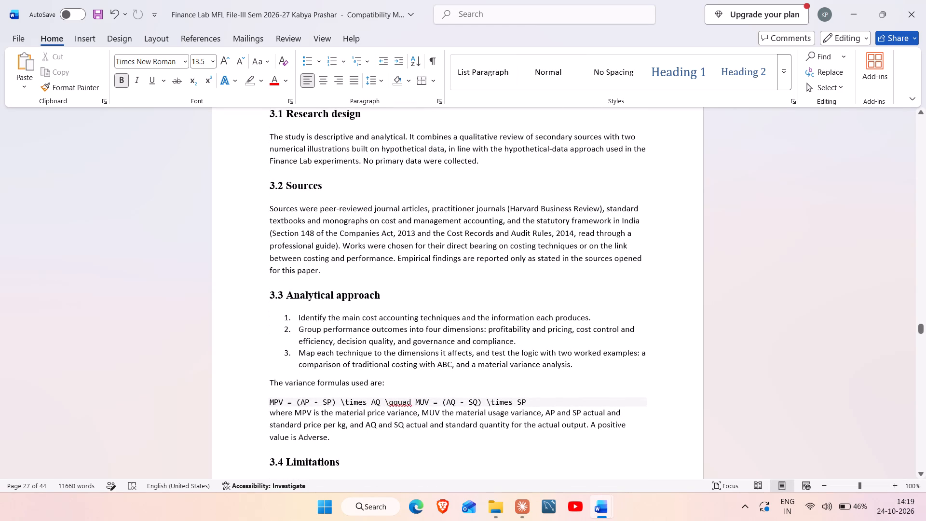
key(Down)
key(Down)
key(Down)
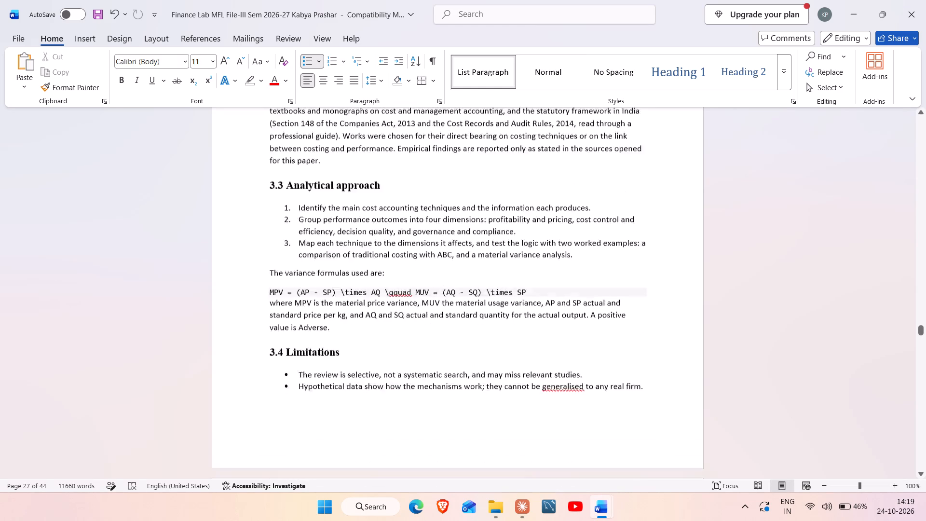
key(Down)
key(Down)
key(Down)
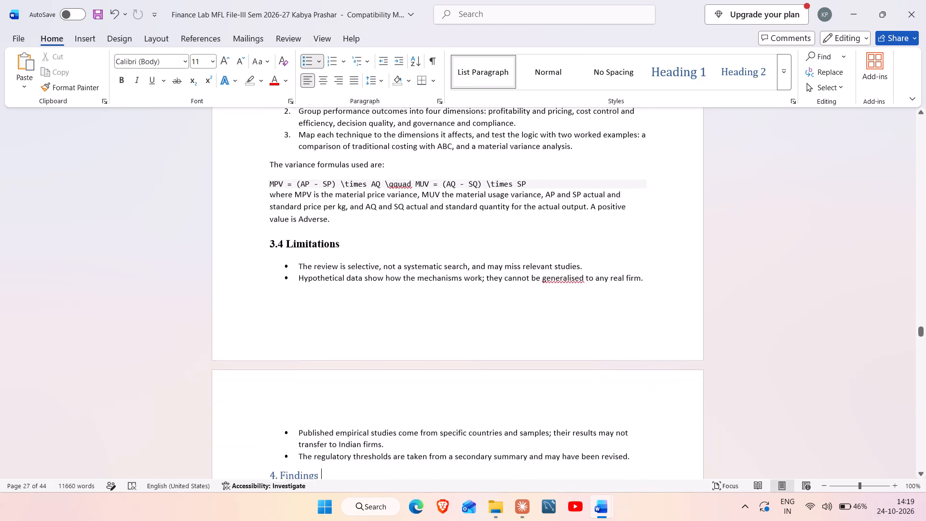
Review the technique-to-performance table in 4.1 How cost accounting maps to performance, up to the start of the table in 4.2 Illustration 1.
key(Down)
key(Down)
key(Down)
key(Down)
key(Down)
key(Down)
key(Down)
key(Down)
key(Down)
key(Down)
key(Down)
key(Down)
key(Down)
key(Down)
key(Down)
key(Down)
key(Down)
key(Down)
key(Down)
key(Down)
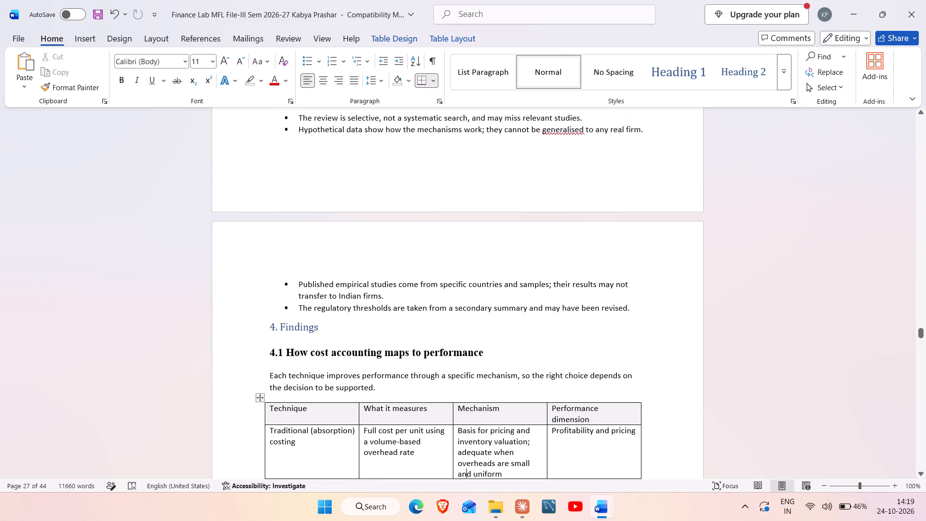
key(Down)
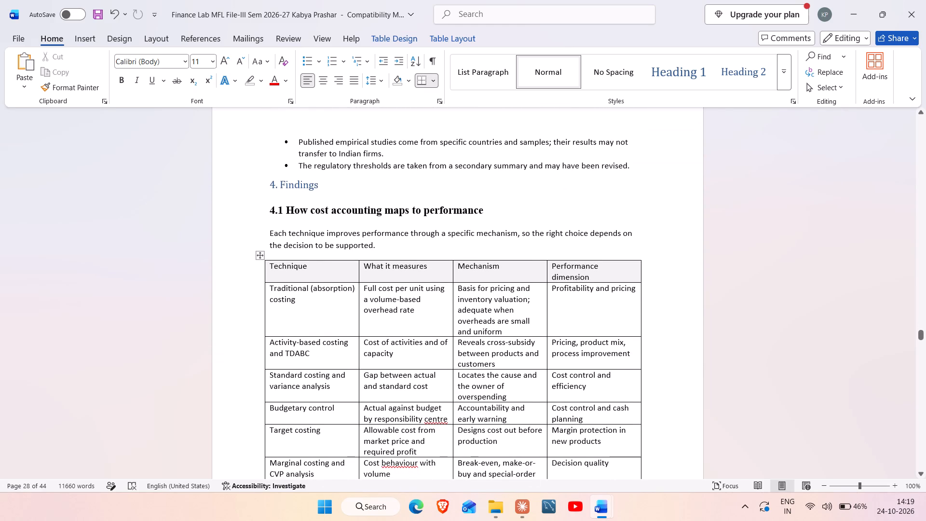
key(Down)
key(Down)
key(Down)
key(Down)
key(Down)
key(Down)
key(Down)
key(Down)
key(Down)
key(Down)
key(Down)
key(Down)
key(Down)
key(Down)
key(Down)
key(Down)
key(Down)
key(Down)
key(Down)
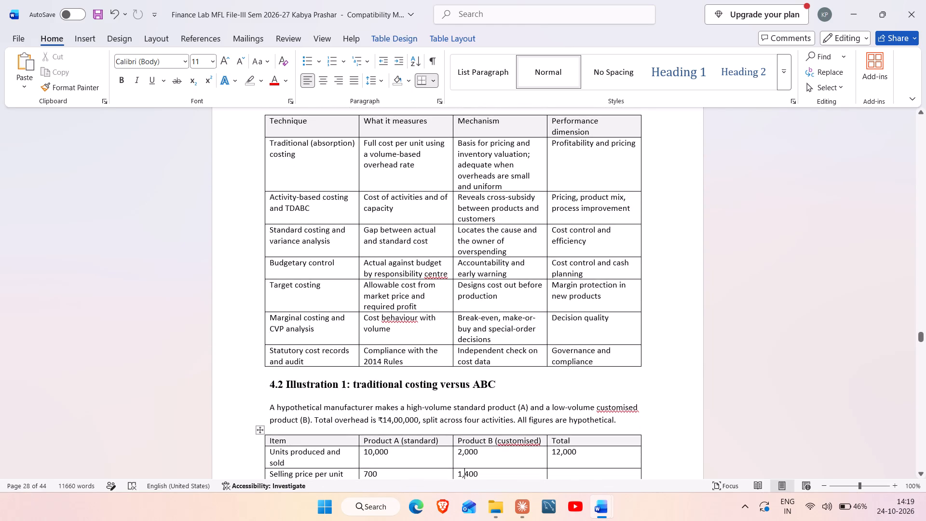
Check the tables and calculations in 4.2 Illustration 1 on traditional costing versus ABC and the variance table in 4.3 Illustration 2.
key(Down)
key(Down)
key(Down)
key(Down)
key(Down)
key(Down)
key(Down)
key(Down)
key(Down)
key(Down)
key(Down)
key(Down)
key(Down)
key(Down)
key(Down)
key(Down)
key(Down)
key(Down)
key(Down)
key(Down)
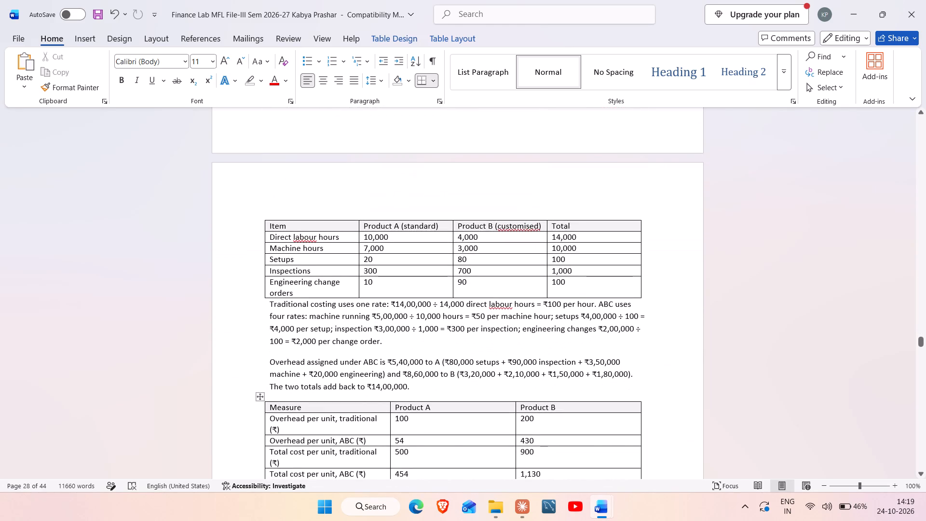
key(Down)
key(Down)
key(Down)
key(Down)
key(Down)
key(Down)
key(Down)
key(Down)
key(Down)
key(Down)
key(Down)
key(Down)
key(Down)
key(Down)
key(Down)
key(Down)
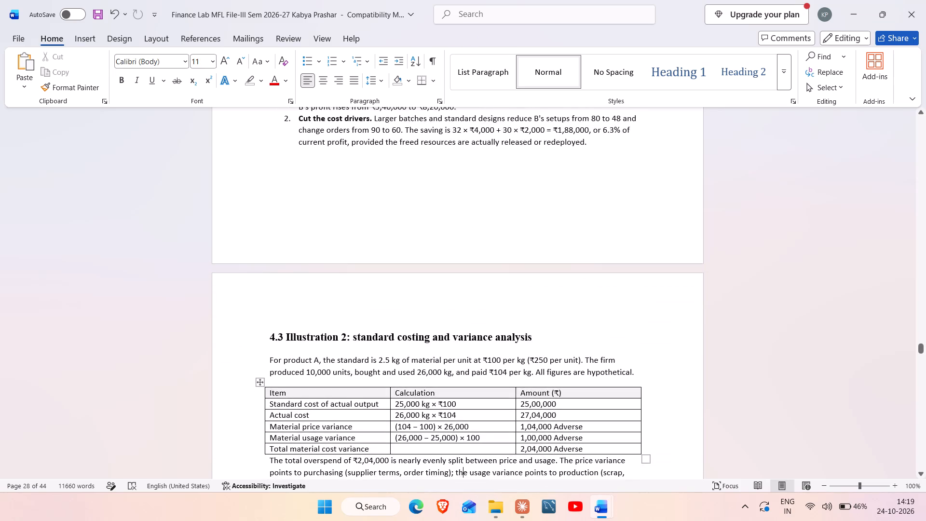
Skim from the end of 4.3 Illustration 2 through the bullet points in 5.2 Conditions for success.
key(Down)
key(Down)
key(Down)
key(Down)
key(Down)
key(Down)
key(Down)
key(Down)
key(Down)
key(Down)
key(Down)
key(Down)
key(Down)
key(Down)
key(Down)
key(Down)
key(Down)
key(Down)
key(Down)
key(Down)
key(Down)
key(Down)
key(Down)
key(Down)
key(Down)
key(Down)
key(Down)
key(Down)
key(Down)
key(Down)
key(Down)
key(Down)
key(Down)
key(Down)
key(Down)
key(Down)
key(Down)
key(Down)
key(Down)
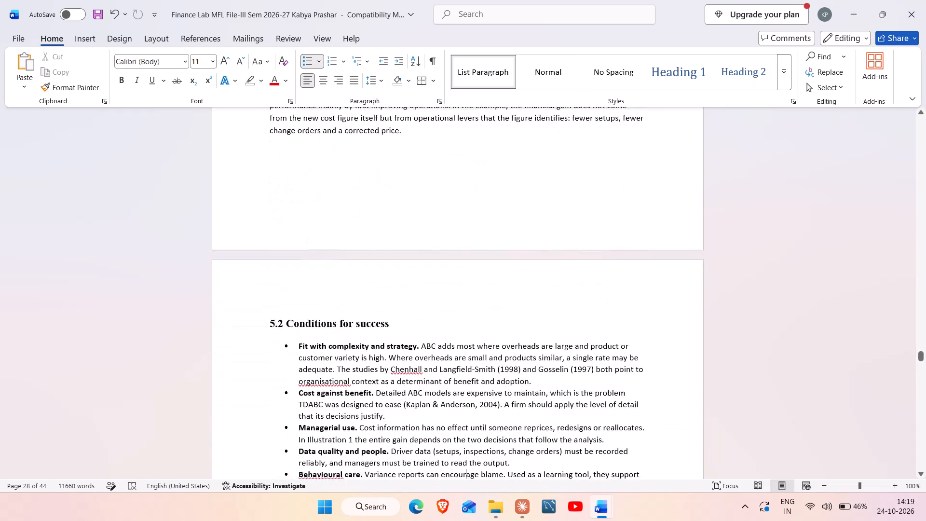
Review from the end of 5.2 through 5.4 Limits of cost accounting, the Conclusion and Recommendations, to the start of Scope for further research.
key(Down)
key(Down)
key(Down)
key(Down)
key(Down)
key(Down)
key(Down)
key(Down)
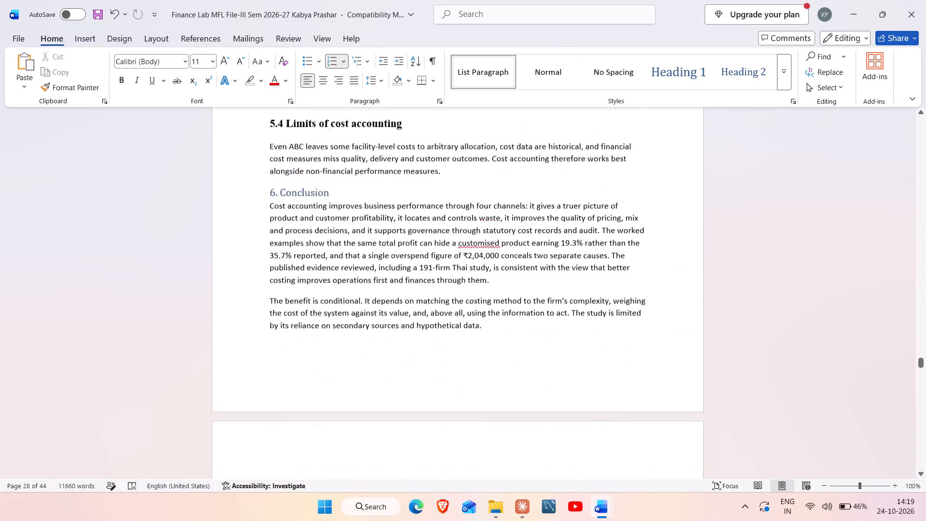
key(Down)
key(Down)
key(Down)
key(Down)
key(Down)
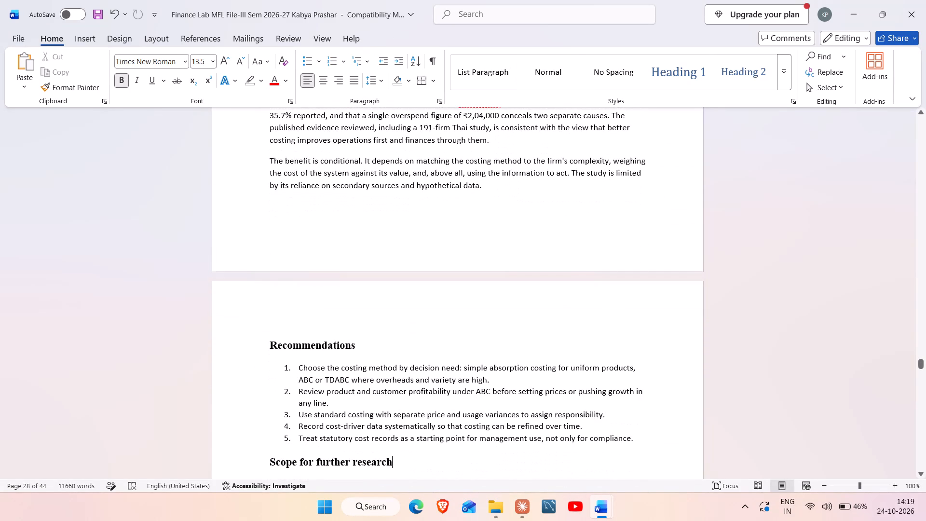
key(Down)
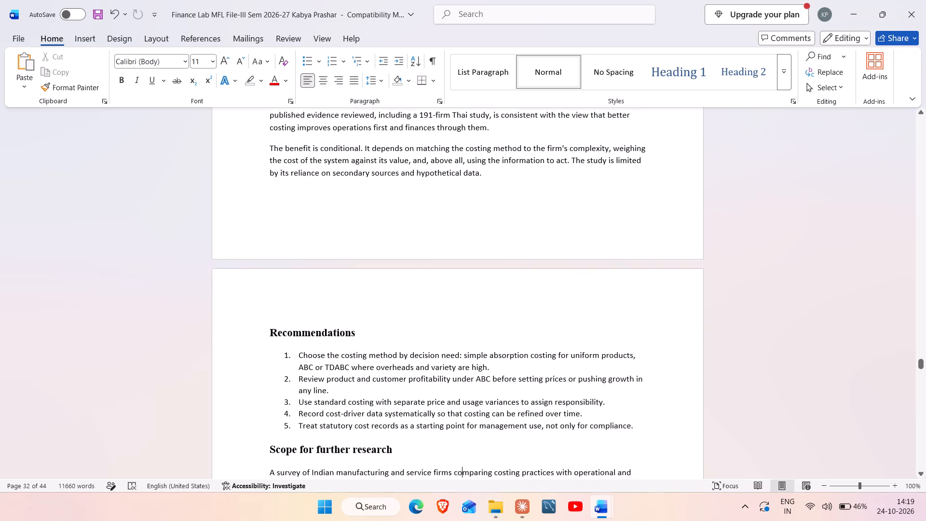
Review the Term Paper's Scope for further research and its References list through to the Component 3 title.
key(Down)
key(Down)
key(Down)
key(Down)
key(Down)
key(Down)
key(Down)
key(Down)
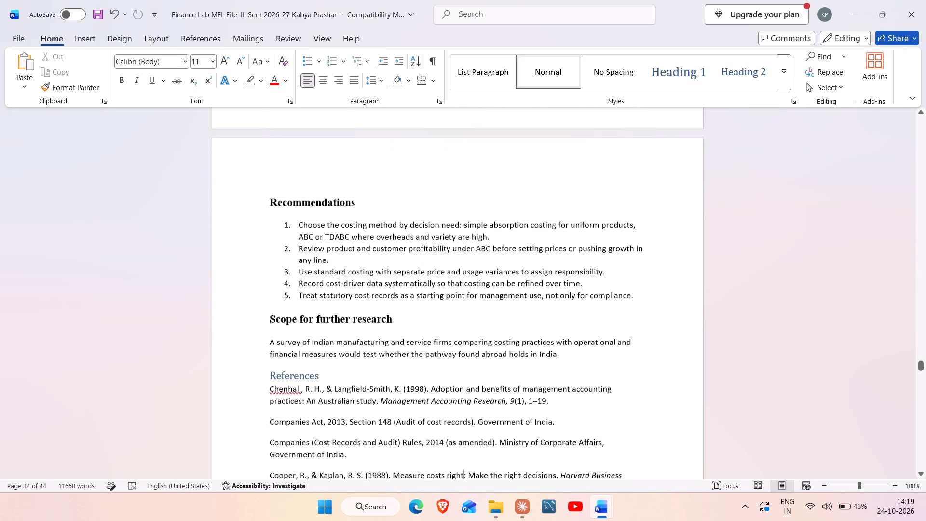
key(Down)
key(Down)
key(Down)
key(Down)
key(Down)
key(Down)
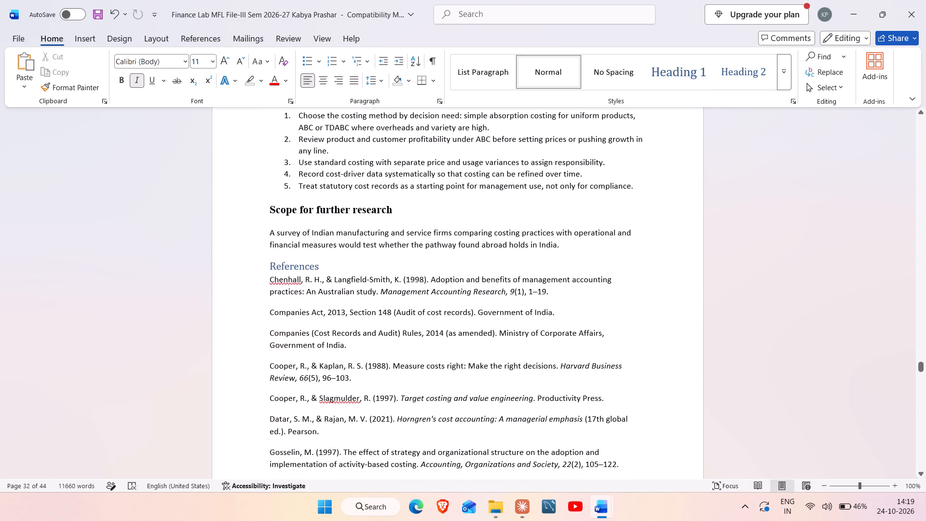
key(Down)
key(Down)
key(Down)
key(Down)
key(Down)
key(Down)
key(Down)
key(Down)
key(Down)
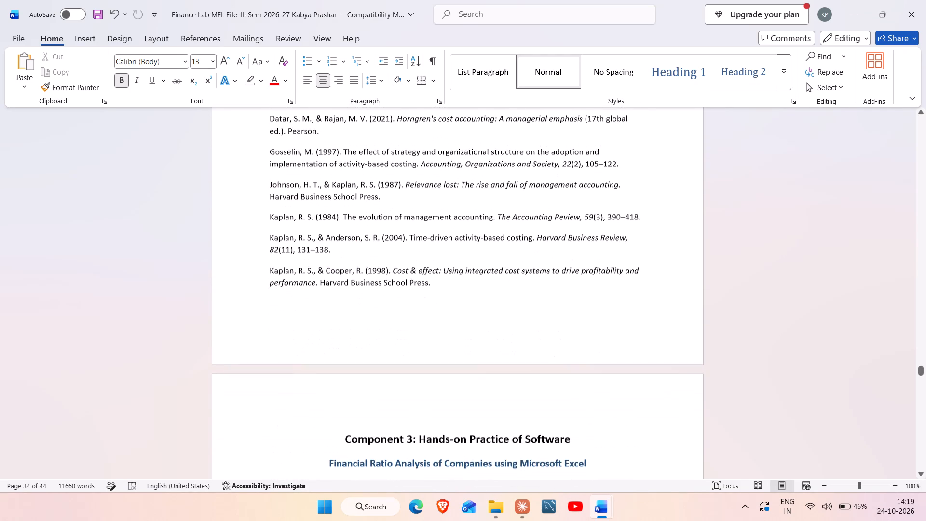
Review Component 3 from Report Overview and its details table through 1. Introduction to Microsoft Excel to the first bullet of section 2.
key(Down)
key(Down)
key(Down)
key(Down)
key(Down)
key(Down)
key(Down)
key(Down)
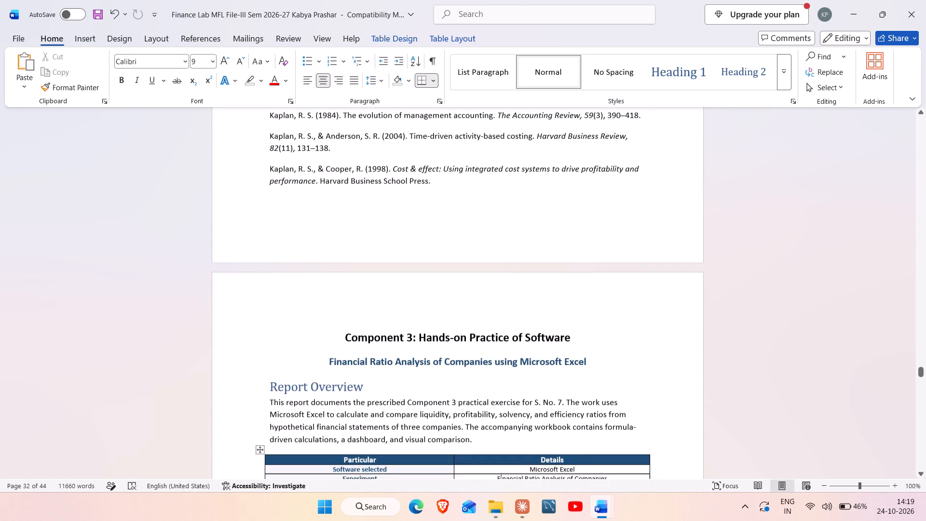
key(Down)
key(Down)
key(Down)
key(Down)
key(Down)
key(Down)
key(Down)
key(Down)
key(Down)
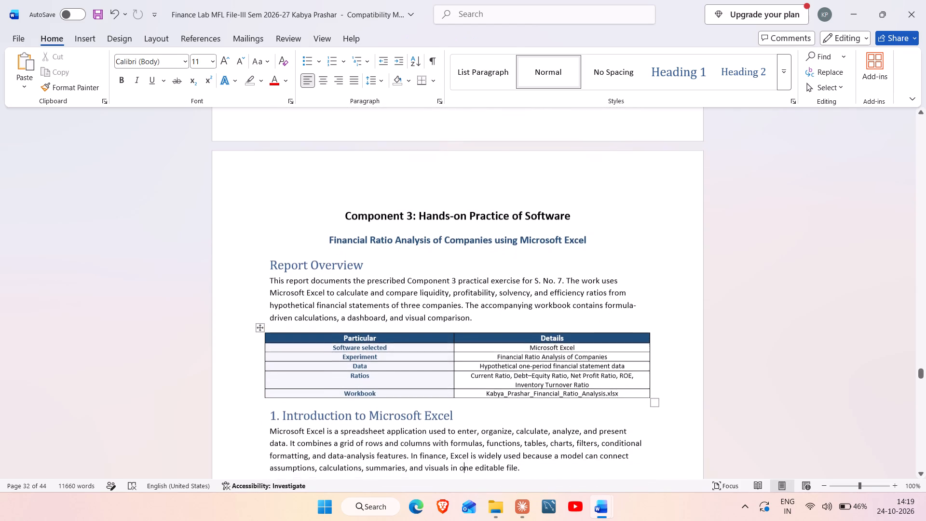
key(Down)
key(Down)
key(Down)
key(Down)
key(Down)
key(Down)
key(Down)
key(Down)
key(Down)
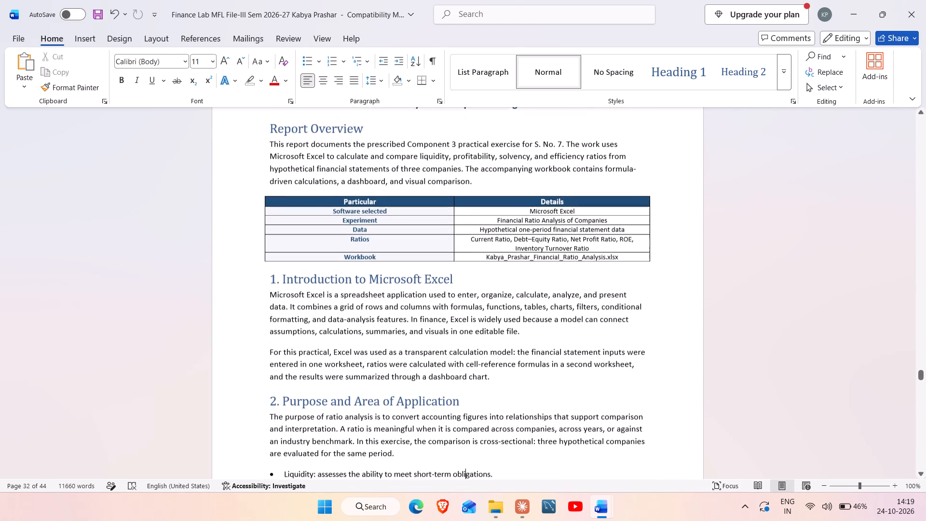
key(Up)
key(Down)
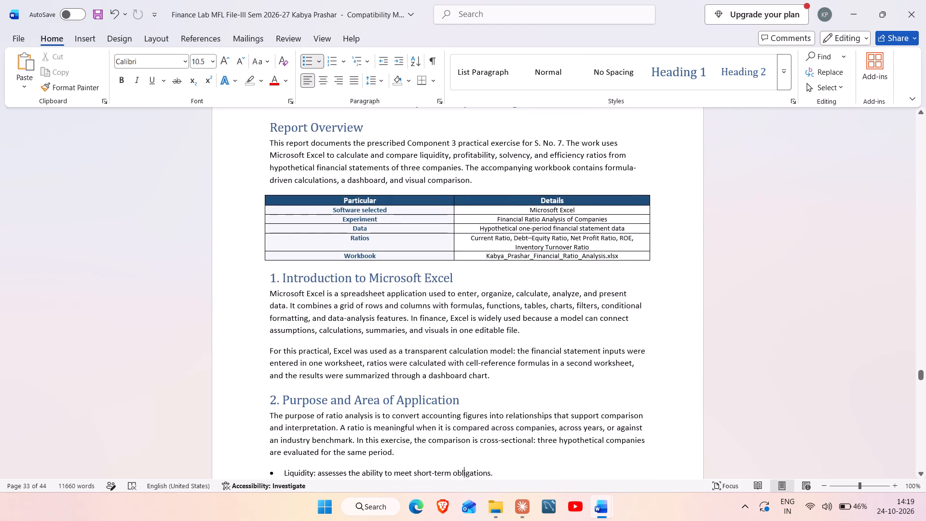
Go back from the first bullet of section 2 to the last Term Paper reference to recheck the page transition into Component 3.
key(Up)
key(Up)
key(Up)
key(Up)
key(Up)
key(Up)
key(Up)
key(Up)
key(Up)
key(Up)
key(Up)
key(Up)
key(Up)
key(Up)
key(Up)
key(Up)
key(Up)
key(Up)
key(Up)
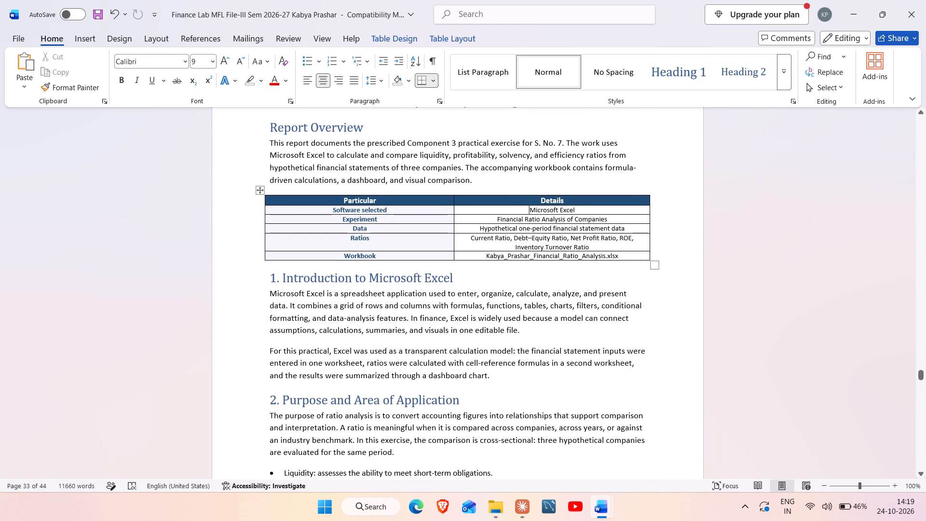
key(Up)
key(Up)
key(Up)
key(Up)
key(Up)
key(Up)
key(Up)
key(Up)
key(Up)
key(Up)
Recheck the Component 3 title, Report Overview table and 1. Introduction to Microsoft Excel, up to the start of 2. Purpose and Area of Application.
key(Down)
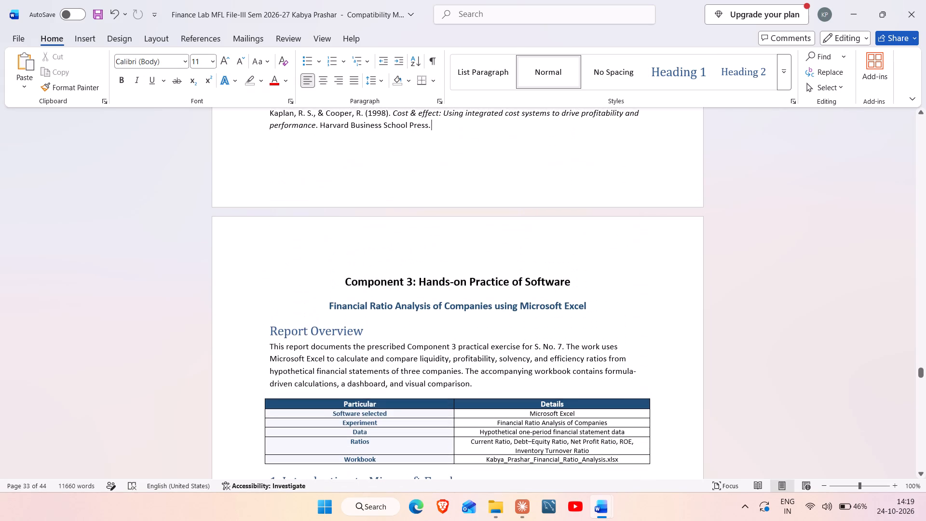
key(Down)
key(Down)
key(Down)
key(Down)
key(Down)
key(Down)
key(Down)
key(Down)
key(Down)
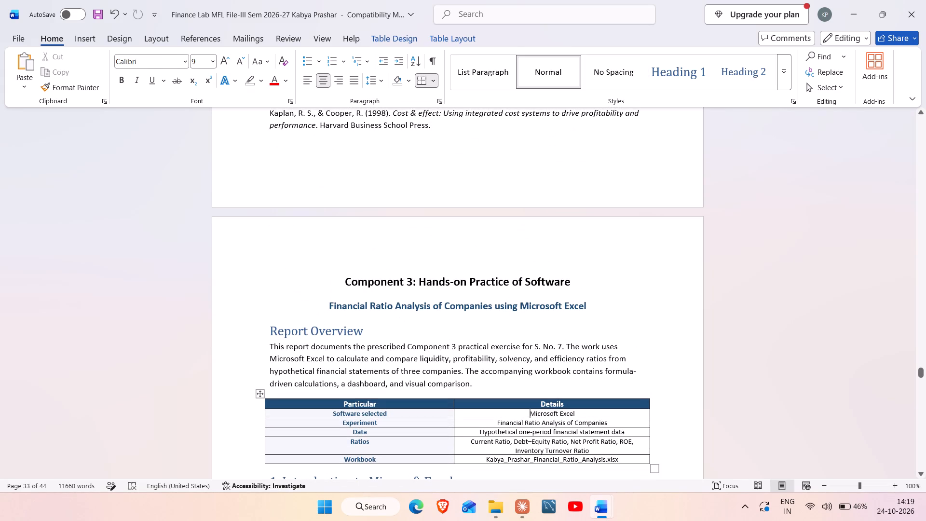
key(Down)
key(Down)
key(Down)
key(Down)
triple_click(920, 469)
triple_click(920, 469)
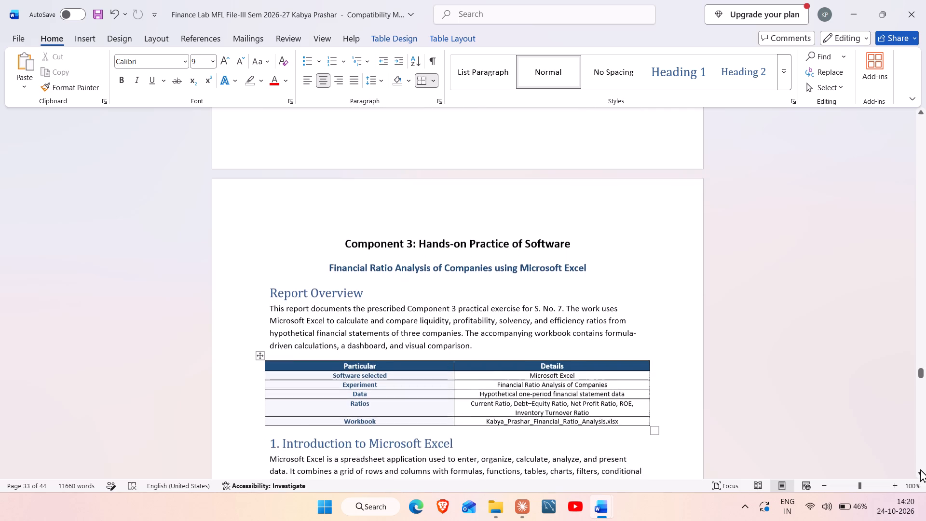
triple_click(920, 469)
triple_click(920, 469)
triple_click(920, 469)
double_click(920, 469)
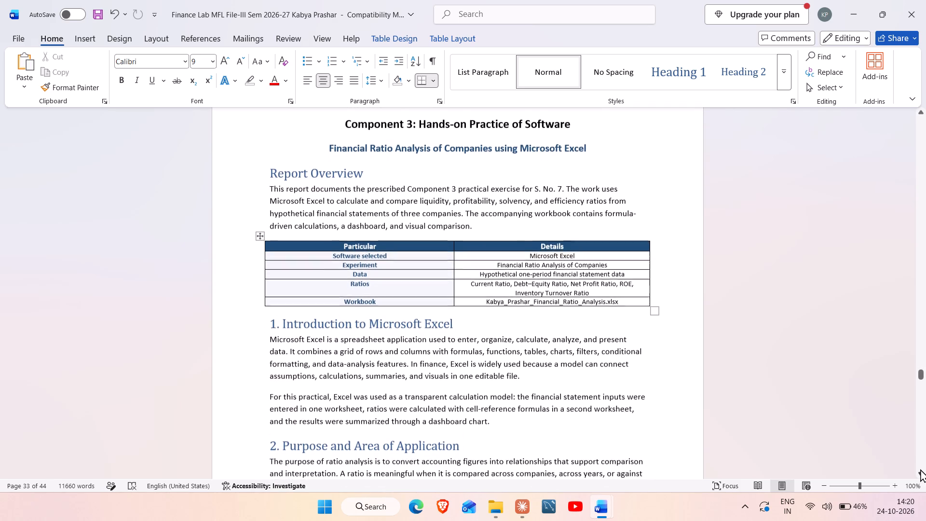
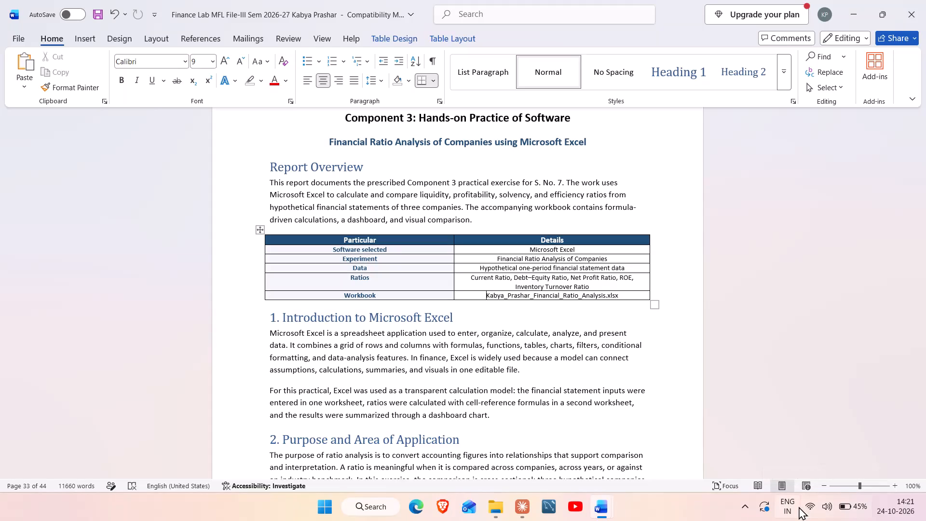
Review 1. Introduction to Microsoft Excel and 2. Purpose and Area of Application through to the heading of section 3.
key(Down)
key(Down)
key(Down)
key(Down)
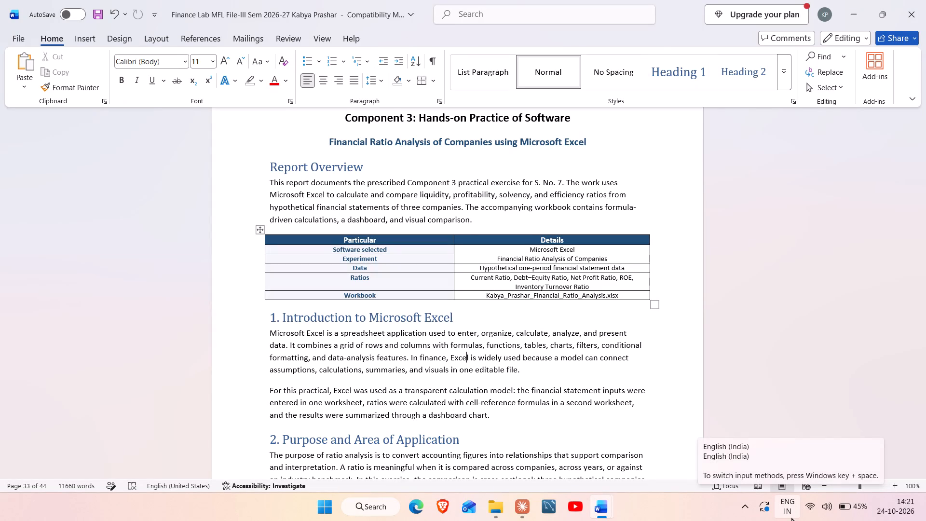
key(Down)
key(Down)
key(Down)
key(Down)
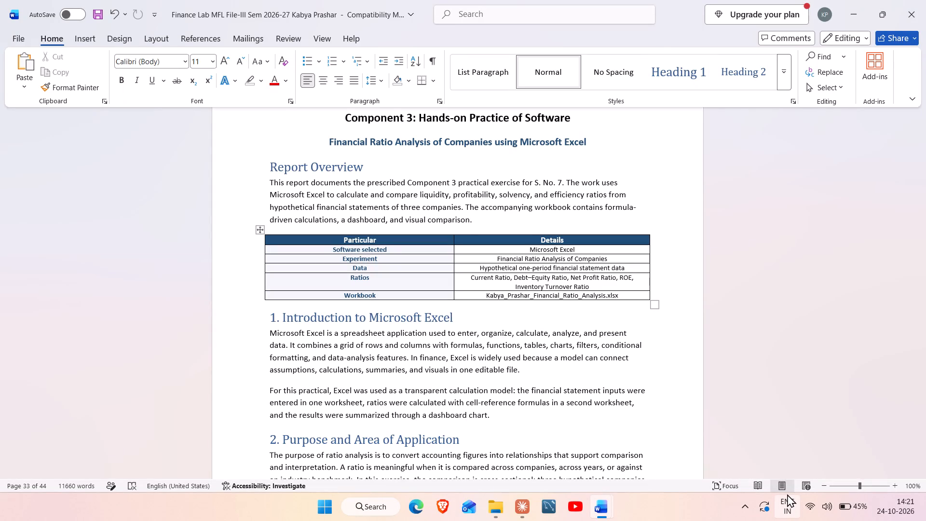
key(Down)
key(Down)
key(Down)
key(Down)
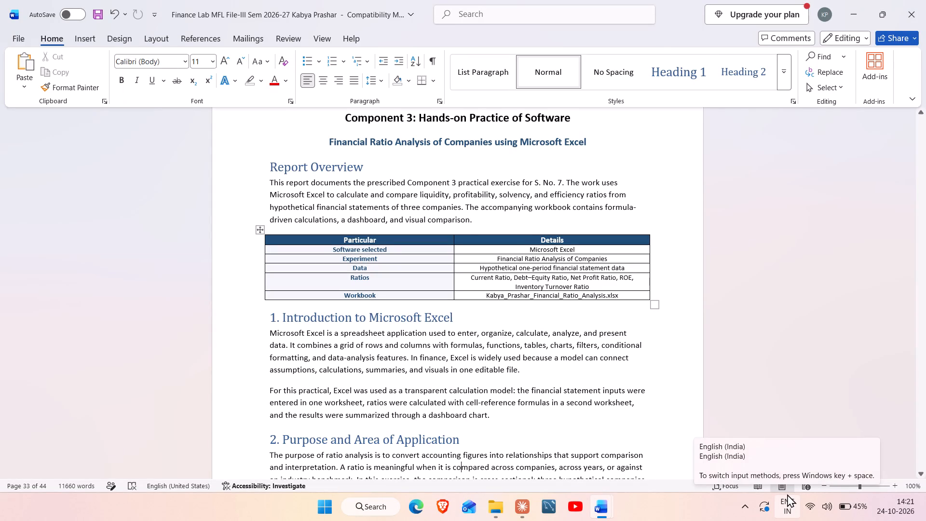
key(Down)
key(Down)
key(Down)
key(Down)
key(Down)
key(Down)
key(Down)
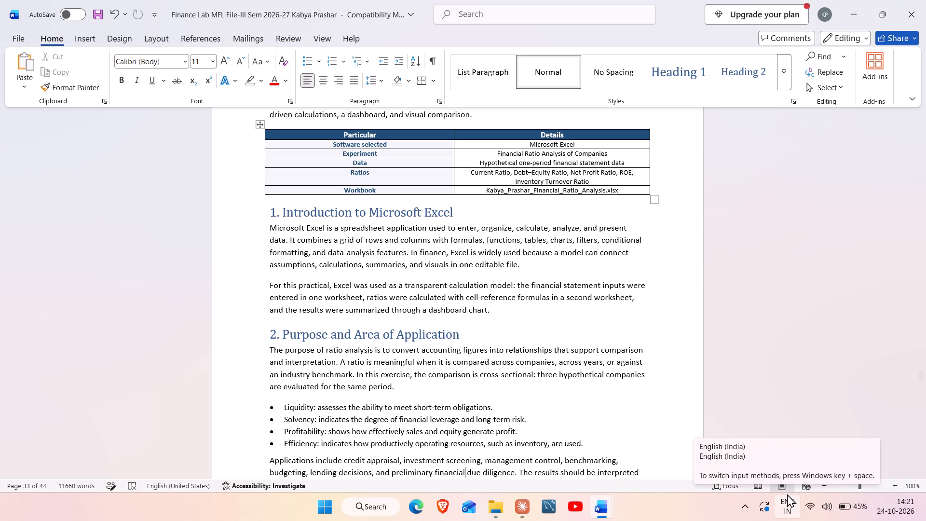
key(Down)
key(Down)
key(Down)
Go back from the end of section 2 through the Report Overview to the Component 3 title, rechecking the text and details table.
key(Up)
key(Up)
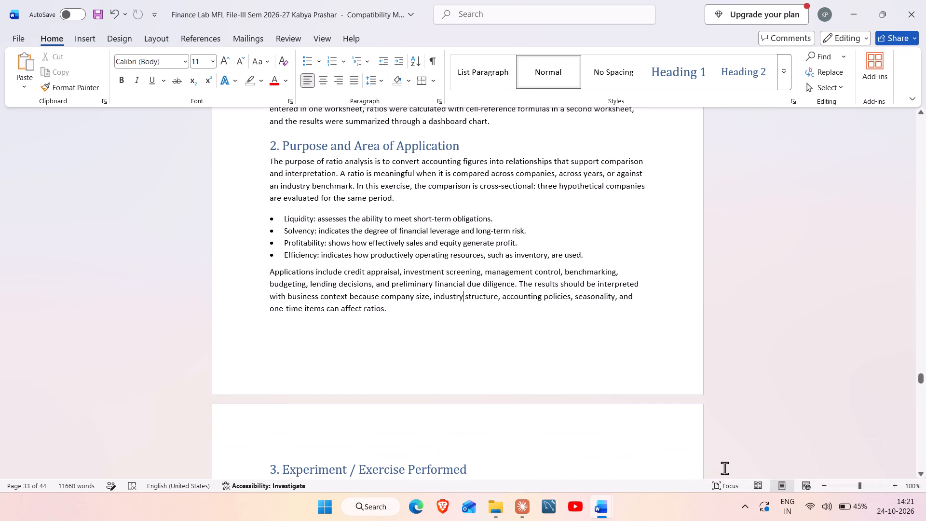
key(Up)
key(Up)
key(Up)
key(Up)
key(Up)
key(Up)
key(Up)
key(Up)
key(Up)
key(Up)
key(Up)
key(Up)
key(Up)
key(Up)
key(Up)
key(Up)
key(Up)
key(Up)
key(Up)
key(Up)
key(Up)
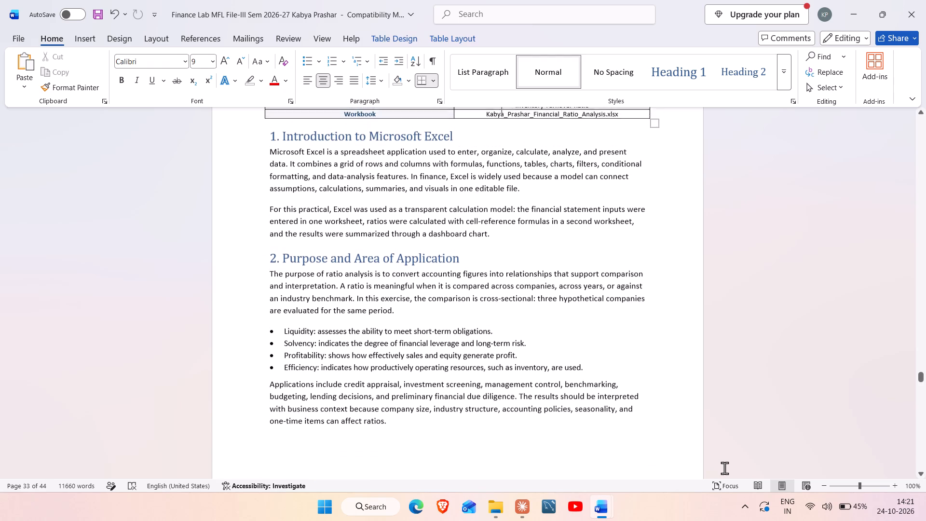
key(Up)
key(Up)
key(Up)
key(Up)
key(Up)
key(Up)
key(Up)
key(Up)
key(Up)
key(Up)
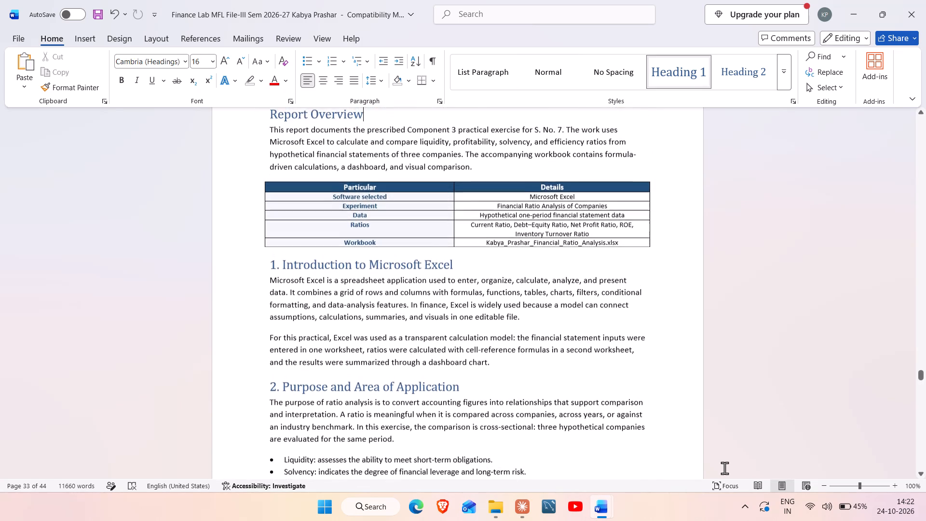
key(Up)
key(Up)
key(Up)
key(Up)
Reread Component 3 from its title through the Report Overview table and 1. Introduction to Microsoft Excel to the start of section 2.
key(Down)
key(Down)
key(Down)
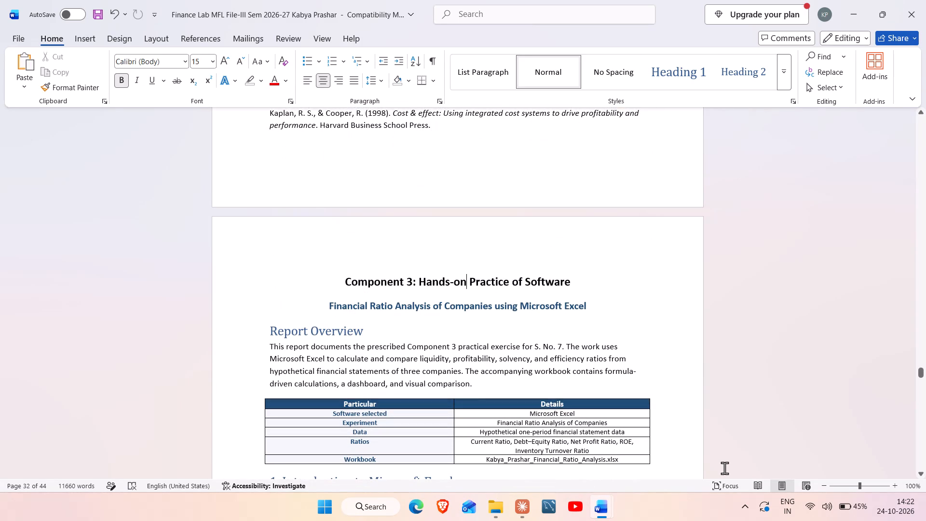
key(Down)
key(Down)
key(Down)
key(Down)
key(Down)
key(Down)
key(Down)
key(Down)
key(Down)
key(Down)
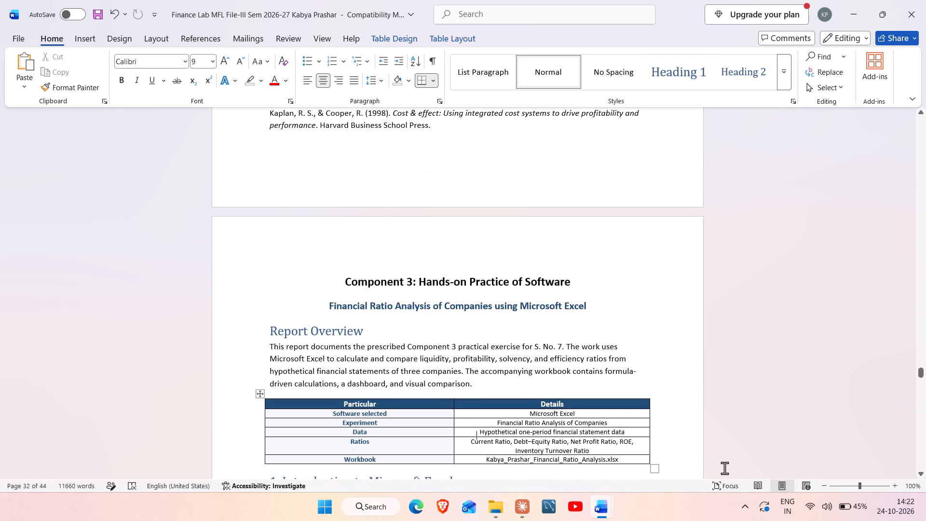
key(Down)
key(Down)
key(Down)
key(Down)
key(Down)
key(Down)
key(Down)
key(Down)
key(Down)
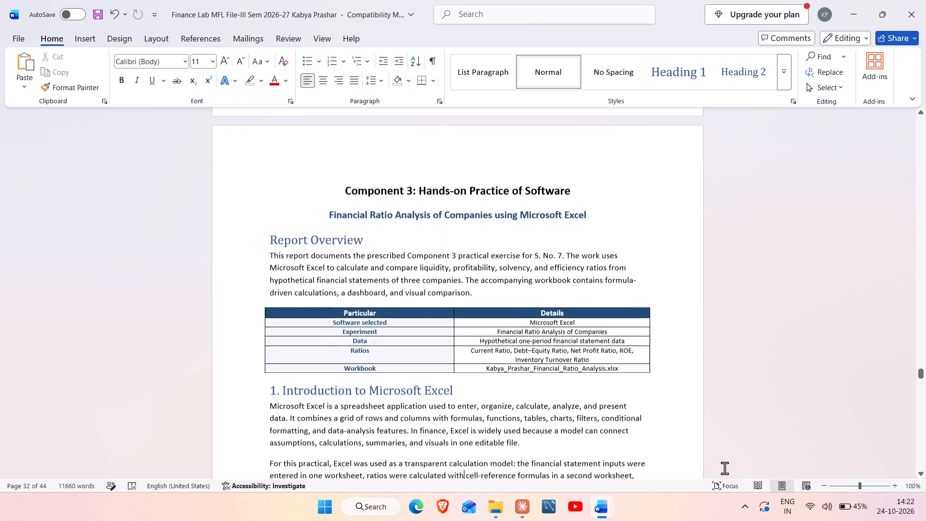
key(Down)
key(Down)
key(Down)
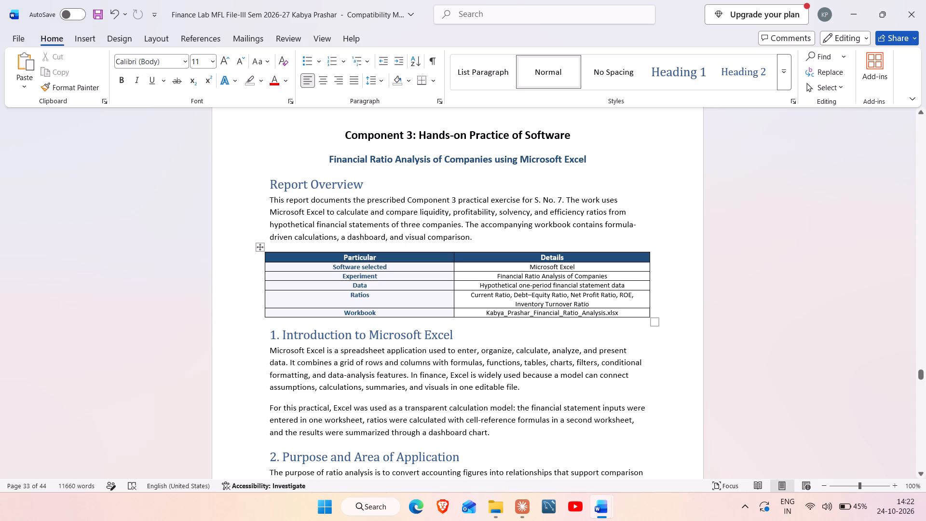
Review Component 3 from the Report Overview paragraph through section 2 to 3.1 Objective and 3.2 Data Processed.
click(526, 224)
key(Down)
key(Down)
key(Down)
key(Down)
key(Down)
key(Down)
key(Down)
key(Down)
key(Down)
key(Down)
key(Down)
key(Down)
key(Down)
key(Down)
key(Down)
key(Down)
key(Down)
key(Down)
key(Down)
key(Down)
key(Down)
key(Down)
key(Down)
key(Down)
key(Down)
key(Down)
key(Down)
key(Down)
key(Down)
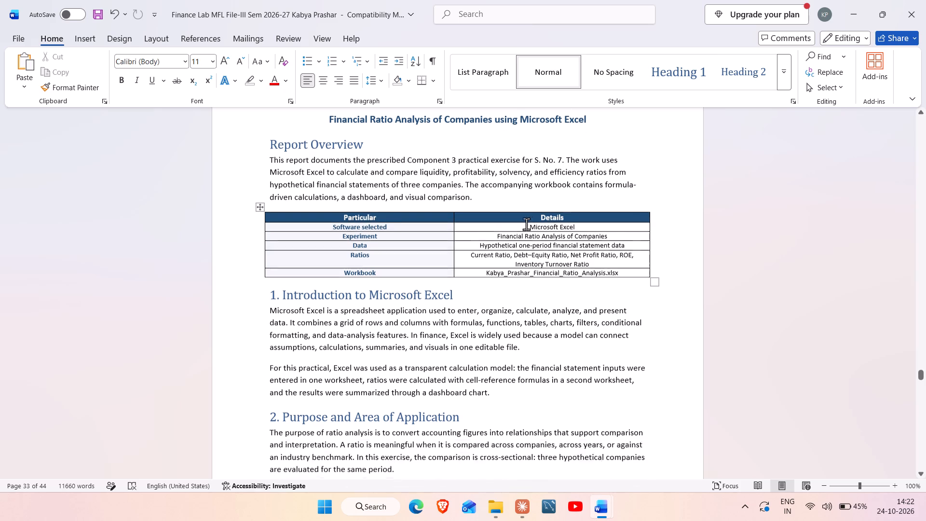
key(Down)
key(Down)
key(Down)
key(Down)
key(Down)
key(Down)
key(Down)
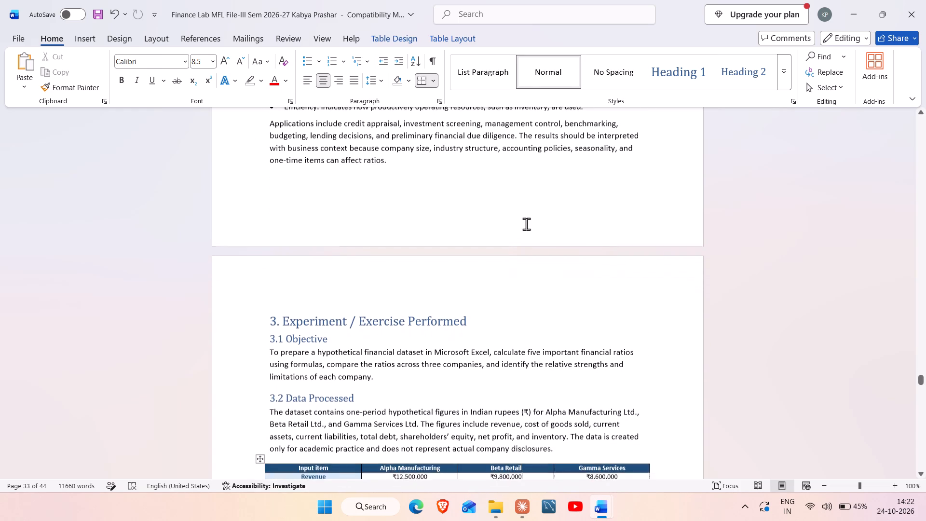
Review the input data table, 3.3 Ratio formulas and the pages through the Figure 2 ratio comparison chart to the start of section 5.
key(Down)
key(Down)
key(Down)
key(Down)
key(Down)
key(Down)
key(Down)
key(Down)
key(Down)
key(Down)
key(Down)
key(Down)
key(Down)
key(Down)
key(Down)
key(Down)
key(Down)
key(Down)
key(Down)
key(Down)
key(Down)
key(Down)
key(Down)
key(Down)
key(Down)
key(Down)
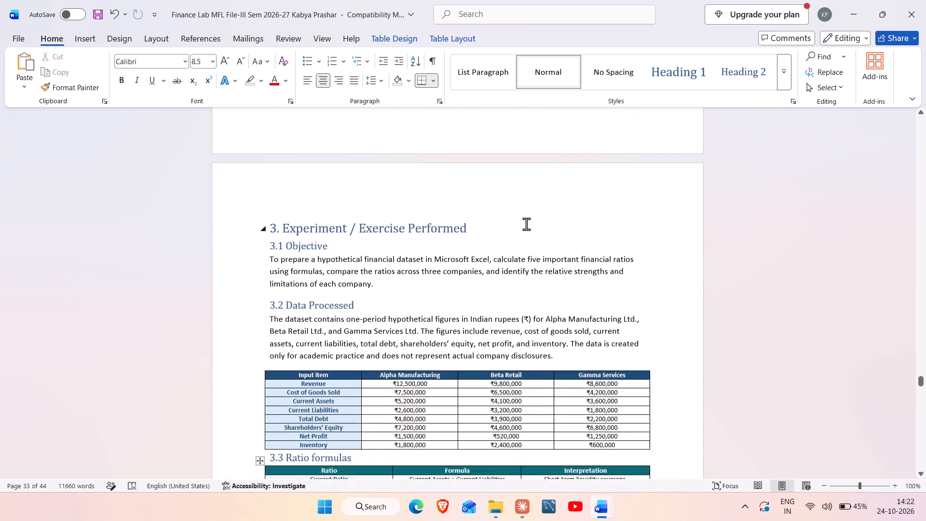
key(Down)
key(Down)
key(Down)
key(Down)
key(Down)
key(Down)
key(Down)
key(Down)
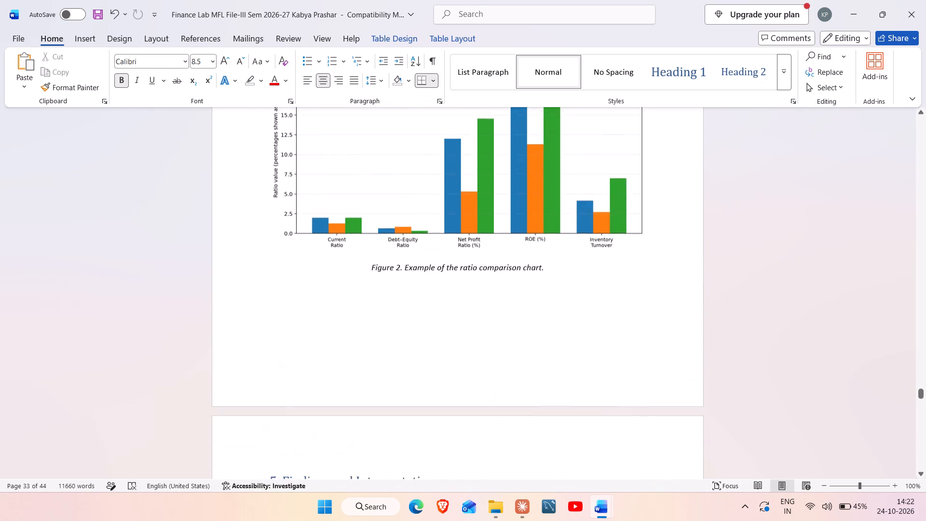
Review section 5, Findings and Interpretation, from the ratio table through Liquidity, Solvency, Profitability and Efficiency.
key(Down)
key(Down)
key(Down)
key(Down)
key(Down)
key(Down)
key(Down)
key(Down)
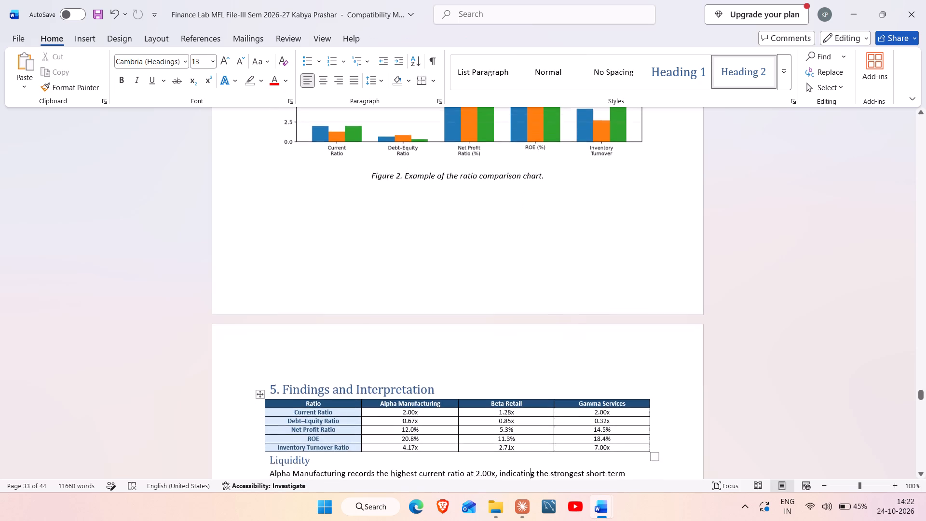
key(Down)
key(Down)
key(Down)
key(Down)
key(Down)
key(Down)
key(Down)
key(Down)
key(Down)
key(Down)
key(Down)
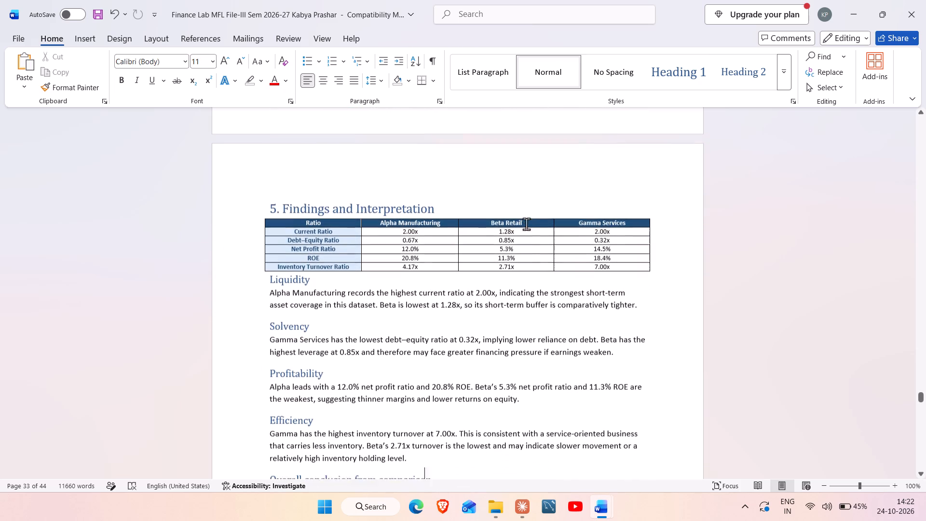
Review the overall conclusion from comparison, the limitation note and 6. Conclusion to the start of 7. Learning Outcomes and Reflections.
key(Down)
key(Down)
key(Down)
key(Down)
key(Down)
key(Down)
key(Down)
key(Down)
key(Down)
key(Down)
key(Down)
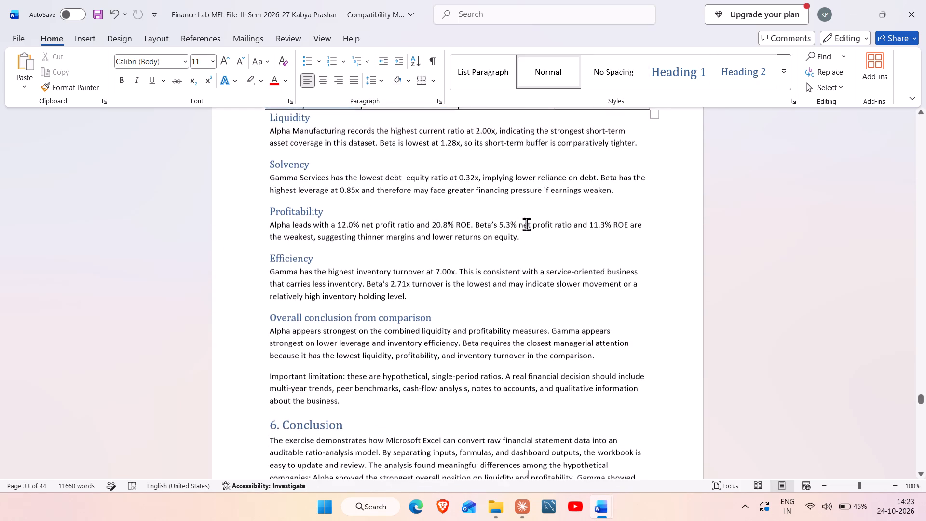
key(Down)
key(Down)
key(Down)
key(Down)
key(Down)
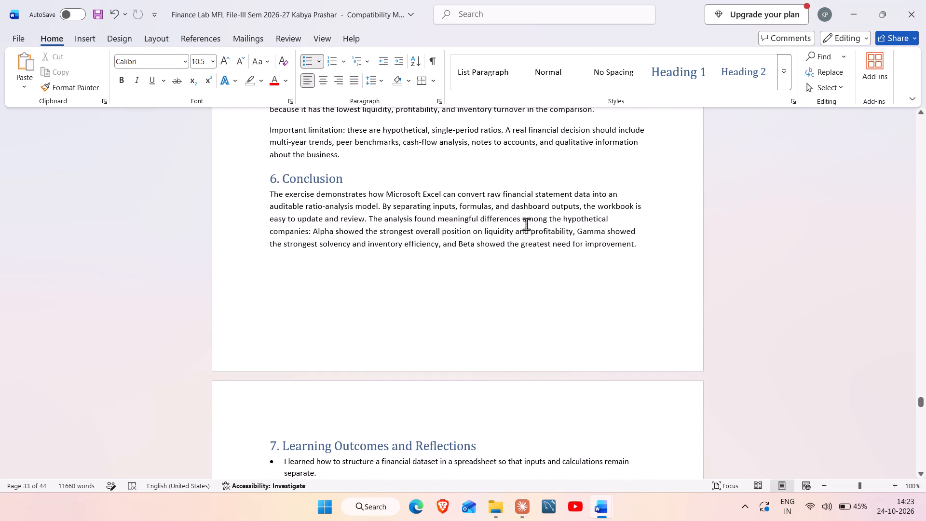
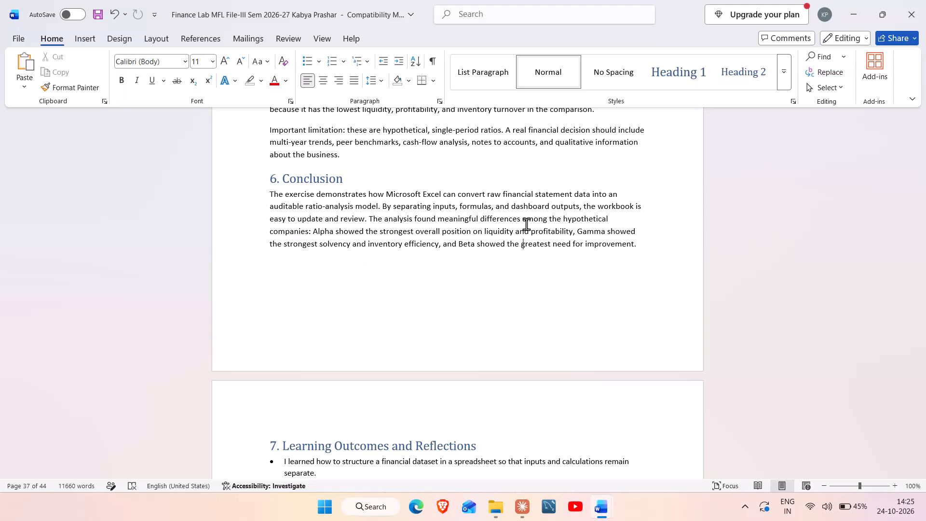
Recheck Component 3 backwards from 6. Conclusion through the overall comparison, Efficiency, Profitability, Solvency and Liquidity to the ratio table.
key(Up)
key(Up)
key(Up)
key(Up)
key(Up)
key(Up)
key(Up)
key(Up)
key(Up)
key(Up)
key(Up)
key(Up)
key(Up)
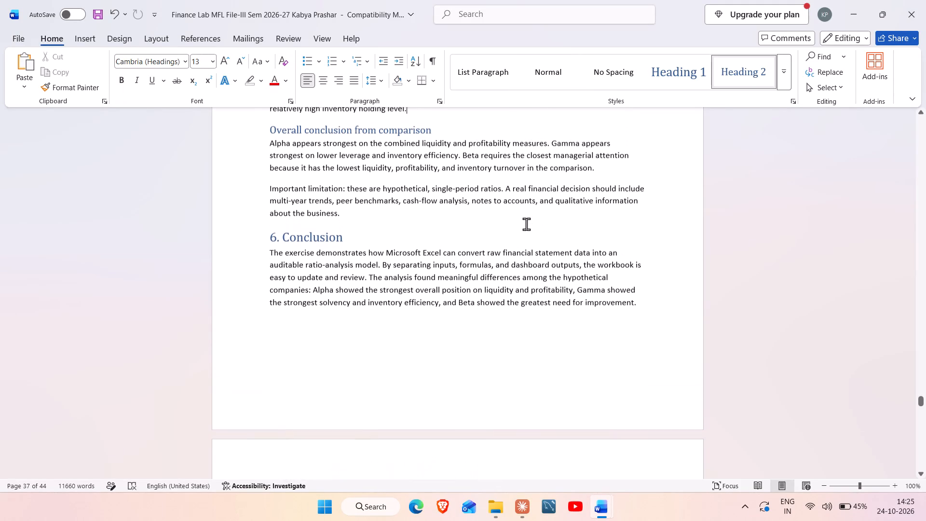
key(Up)
key(Up)
key(Up)
key(Up)
key(Up)
key(Up)
key(Up)
key(Up)
key(Up)
key(Up)
key(Up)
key(Up)
key(Up)
key(Up)
key(Up)
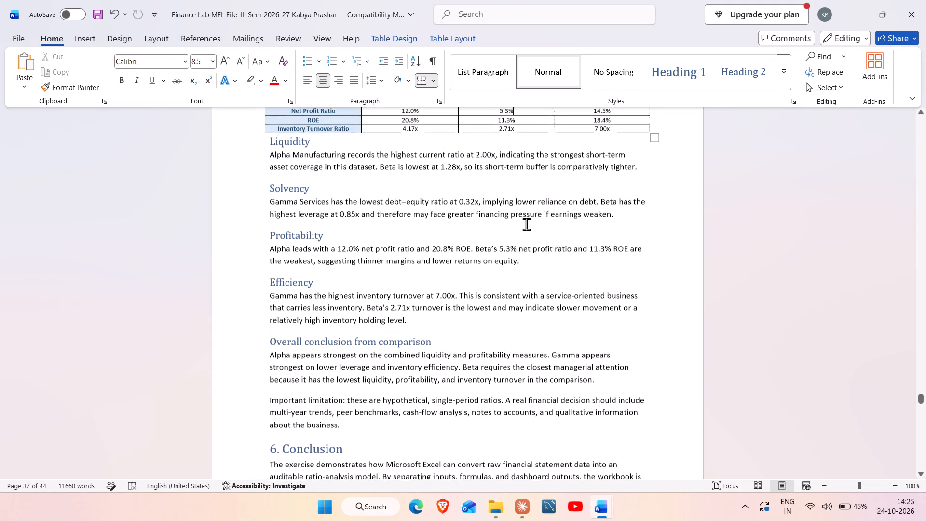
Look back over section 4, Screenshots / Examples, with its ratio chart and input table, to the end of the step-by-step Excel process.
key(Up)
key(Up)
key(Up)
key(Up)
key(Up)
key(Up)
key(Up)
key(Up)
key(Up)
key(Up)
key(Up)
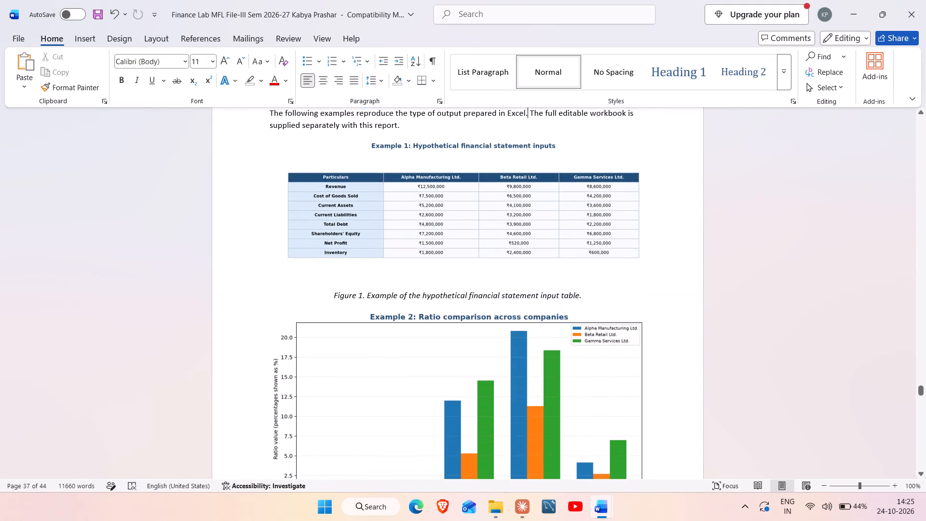
key(Down)
key(Up)
key(Up)
key(Up)
key(Up)
key(Up)
key(Up)
key(Up)
key(Up)
key(Up)
key(Up)
key(Up)
key(Up)
key(Up)
key(Up)
key(Up)
key(Up)
key(Up)
key(Up)
key(Up)
key(Up)
key(Up)
key(Up)
key(Up)
key(Up)
key(Up)
key(Up)
key(Up)
key(Up)
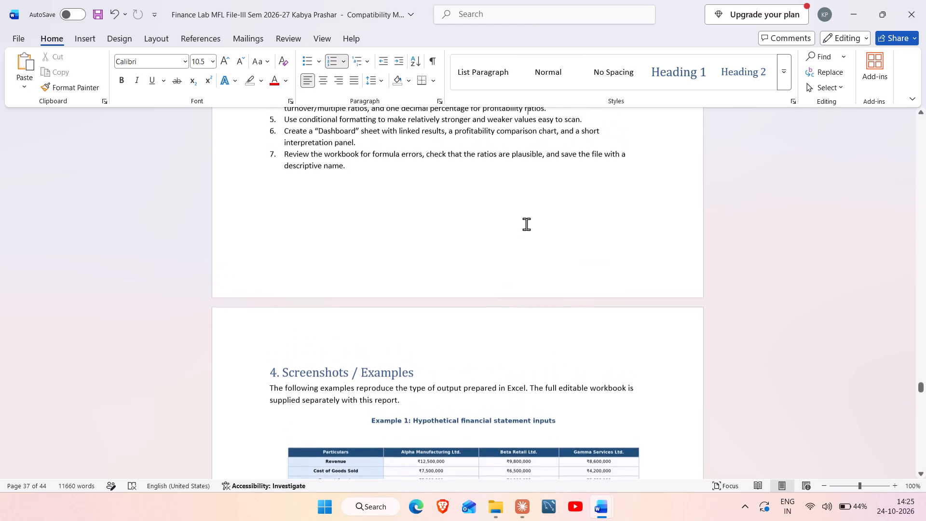
Recheck section 3 backwards from the 3.4 Excel process through the ratio formulas and input data tables to 3.1 Objective.
key(Down)
key(Down)
key(Down)
key(Down)
key(Down)
key(Down)
key(Down)
key(Down)
key(Down)
key(Down)
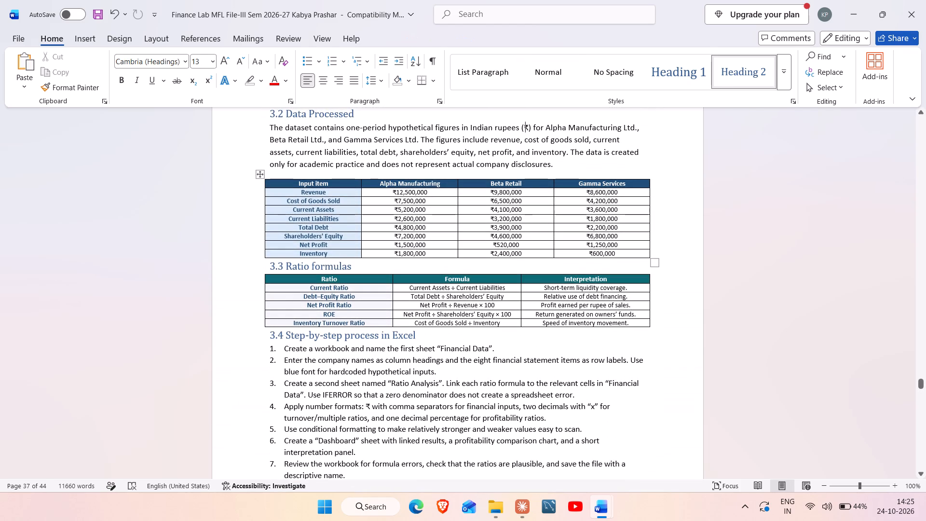
key(Up)
key(Up)
key(Up)
key(Up)
key(Up)
key(Up)
key(Up)
key(Up)
key(Up)
key(Up)
key(Up)
key(Up)
key(Up)
key(Up)
key(Up)
key(Up)
key(Up)
key(Up)
key(Up)
key(Up)
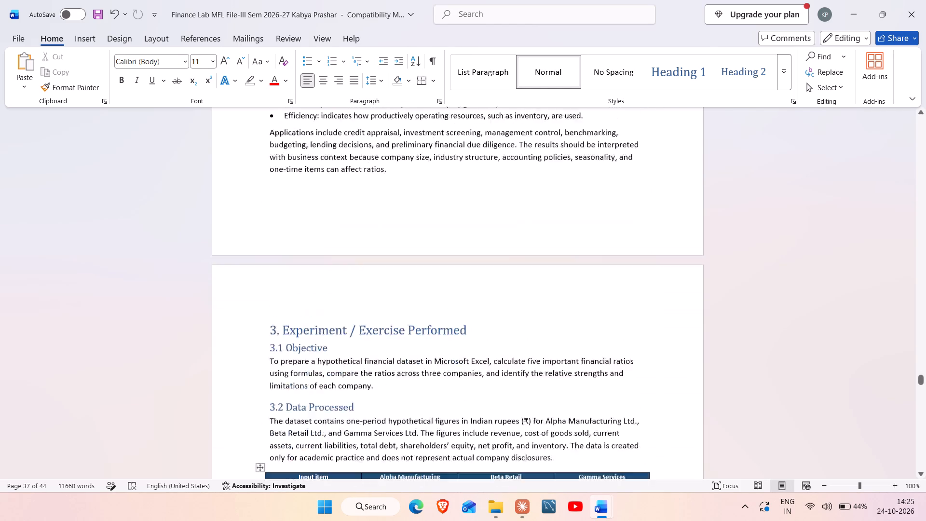
Look back over section 2, Purpose and Area of Application, and section 1, Introduction to Microsoft Excel, to the report overview table.
key(Up)
key(Up)
key(Up)
key(Up)
key(Up)
key(Up)
key(Up)
key(Up)
key(Up)
key(Up)
key(Up)
key(Up)
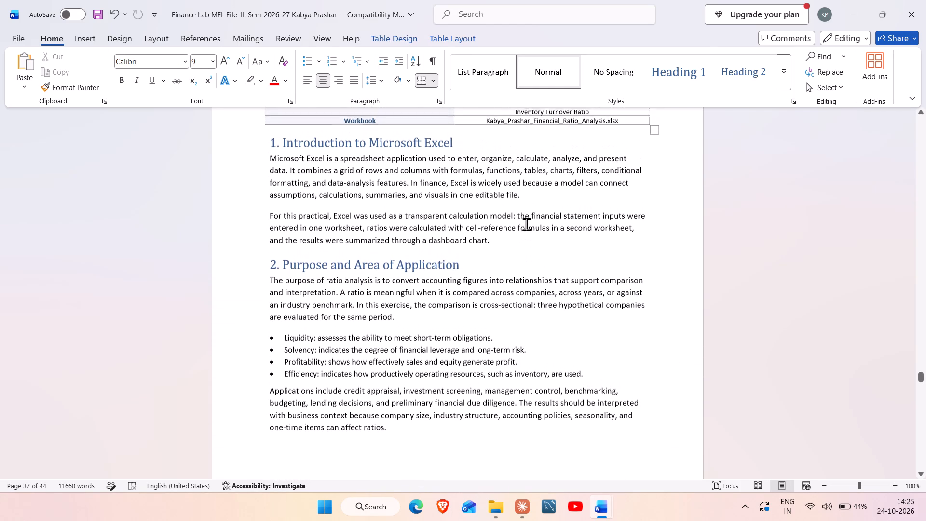
Review Component 3 forwards again from the Introduction through section 2 to section 3's objective, input data table and ratio formulas.
key(Down)
key(Down)
key(Down)
key(Down)
key(Down)
key(Down)
key(Down)
key(Down)
key(Down)
key(Down)
key(Down)
key(Down)
key(Down)
key(Down)
key(Down)
key(Down)
key(Down)
key(Down)
key(Down)
key(Down)
key(Down)
key(Down)
key(Down)
key(Down)
key(Down)
key(Down)
key(Down)
key(Down)
key(Down)
key(Down)
key(Down)
key(Down)
key(Down)
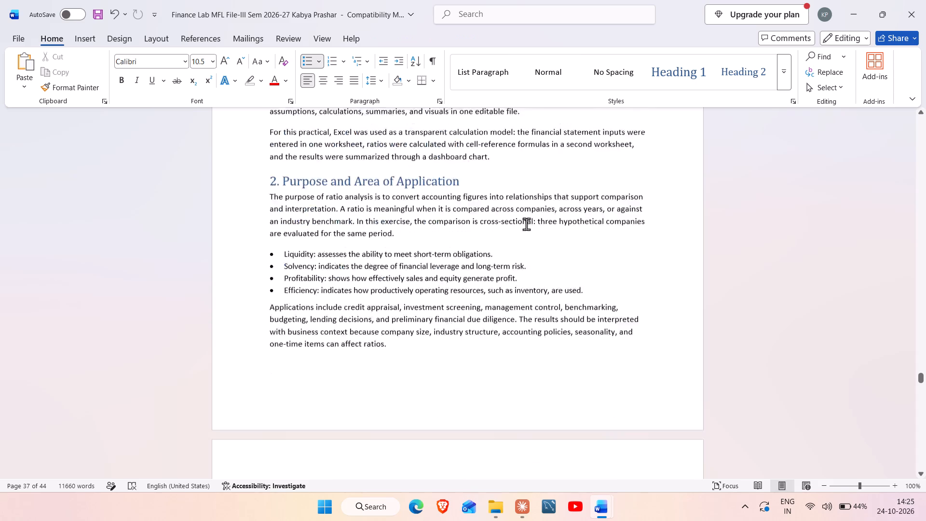
key(Down)
key(Down)
key(Down)
key(Down)
key(Down)
key(Down)
key(Down)
key(Down)
key(Down)
key(Down)
key(Down)
key(Down)
key(Down)
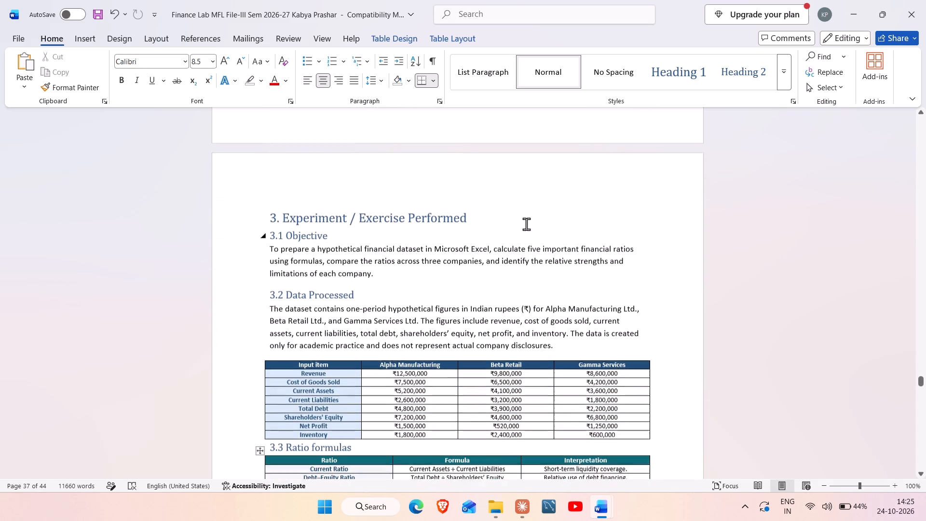
Review the rest of section 3 and the section 4 examples, up to the ratio table in section 5, Findings and Interpretation.
key(Down)
key(Down)
key(Down)
key(Down)
key(Down)
key(Down)
key(Down)
key(Down)
key(Down)
key(Down)
key(Down)
key(Down)
key(Down)
key(Down)
key(Down)
key(Down)
key(Down)
key(Down)
key(Down)
key(Down)
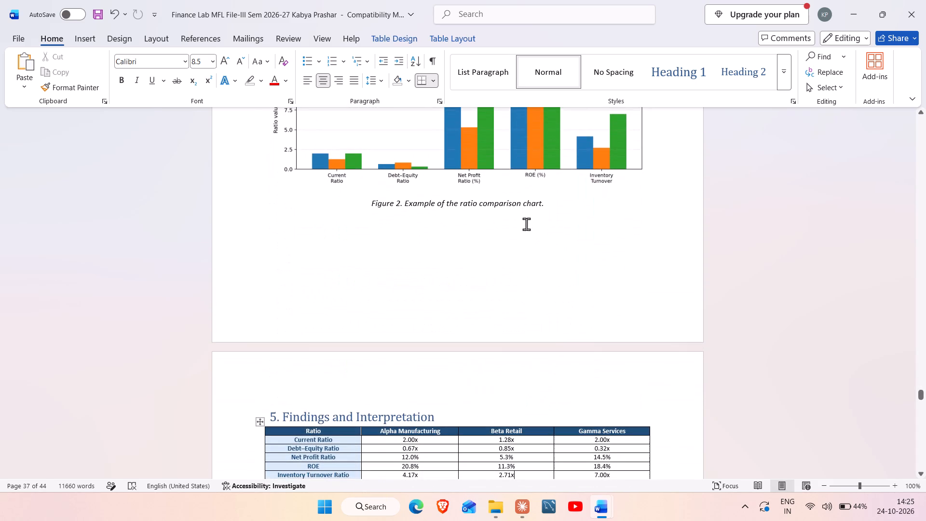
Look back at the section 4 ratio comparison chart, Figure 2, and its caption.
key(Up)
key(Up)
key(Up)
key(Up)
key(Up)
key(Up)
key(Up)
key(Up)
key(Up)
key(Up)
key(Down)
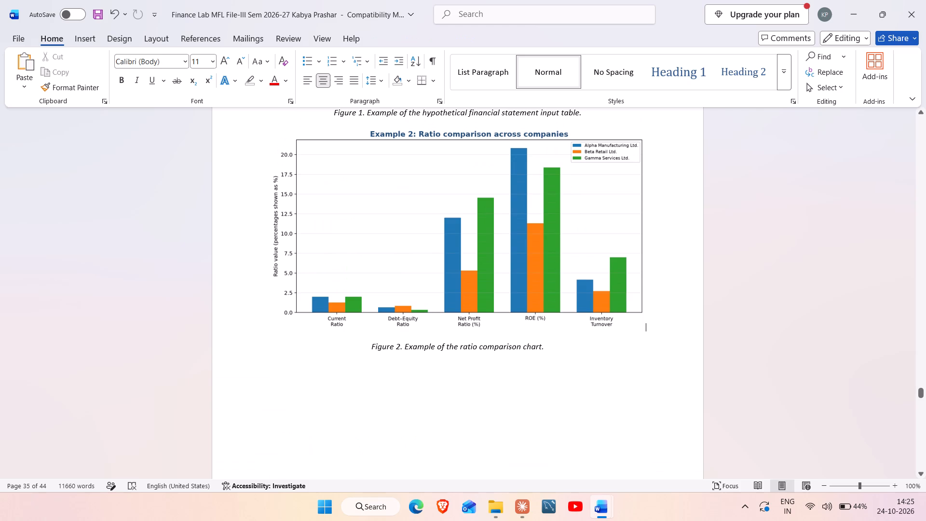
Review section 5, Findings and Interpretation, with its important limitation note, and section 6, Conclusion.
key(Down)
key(Down)
key(Down)
key(Down)
key(Down)
key(Down)
key(Down)
key(Down)
key(Down)
key(Down)
key(Down)
key(Down)
key(Down)
key(Down)
key(Down)
key(Down)
key(Down)
key(Down)
key(Down)
key(Down)
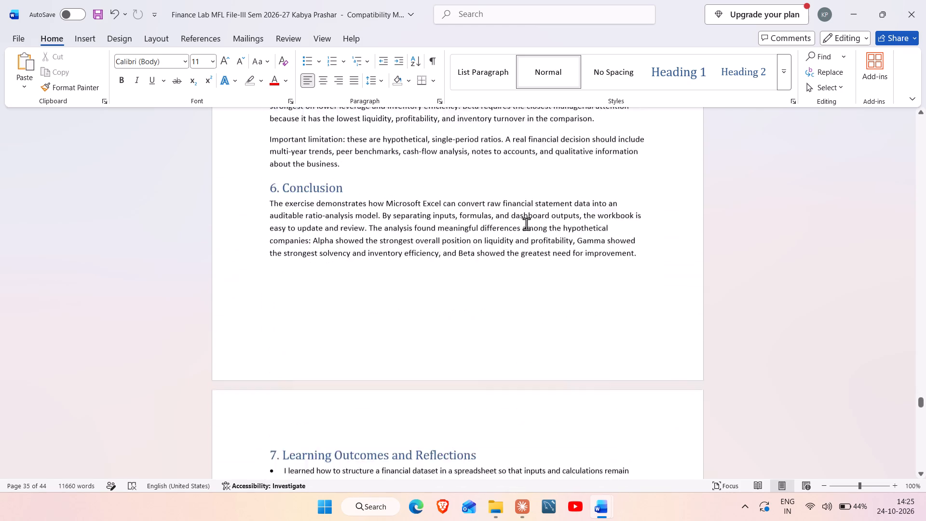
Check section 7, Learning Outcomes and Reflections, and the remaining Component 3 pages up to the Introduction of Component 4: Book Review.
key(Down)
key(Down)
key(Down)
key(Down)
key(Down)
key(Down)
key(Down)
key(Down)
key(Down)
key(Down)
key(Down)
key(Down)
key(Down)
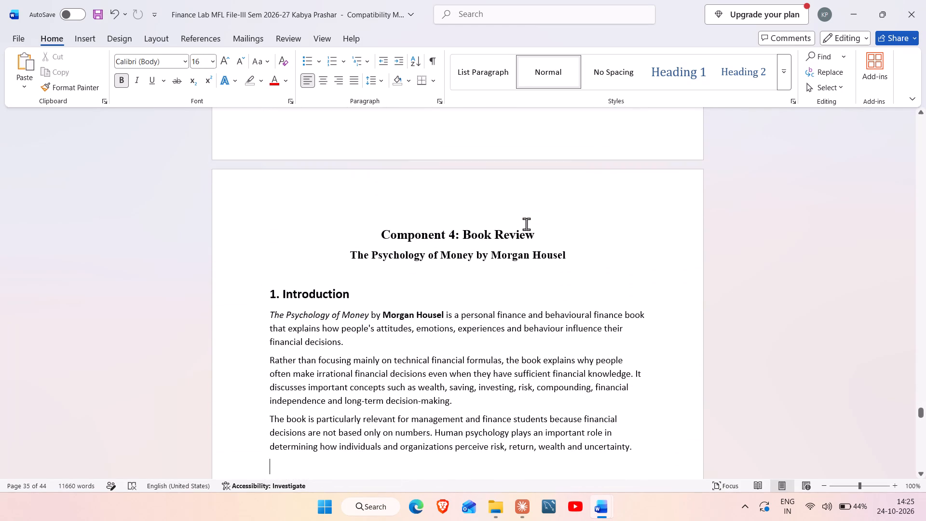
Skim Component 4 ahead to section 3, Summary of the Book, and return to the title The Psychology of Money.
key(Down)
key(Down)
key(Down)
key(Down)
key(Down)
key(Down)
key(Up)
key(Up)
key(Up)
key(Up)
key(Up)
key(Up)
key(Up)
key(Up)
key(Up)
key(Up)
key(Up)
key(Up)
key(Up)
key(Up)
key(Up)
key(Up)
key(Up)
key(Up)
key(Up)
key(Up)
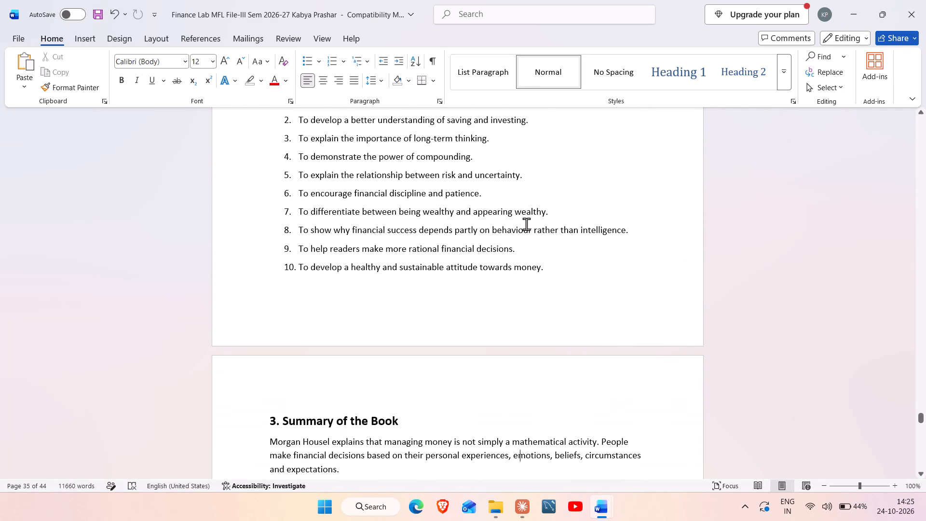
key(Up)
key(Up)
key(Up)
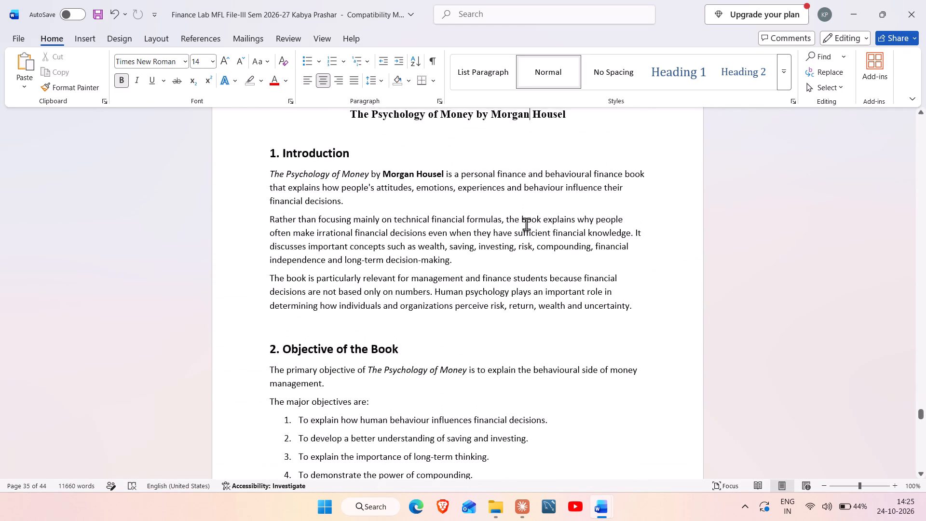
Review Component 4's title and Introduction on The Psychology of Money, up to the start of the major objectives list.
key(Down)
key(Down)
key(Down)
key(Down)
key(Down)
key(Down)
key(Down)
key(Down)
key(Down)
key(Down)
key(Down)
key(Down)
key(Down)
key(Down)
key(Down)
key(Down)
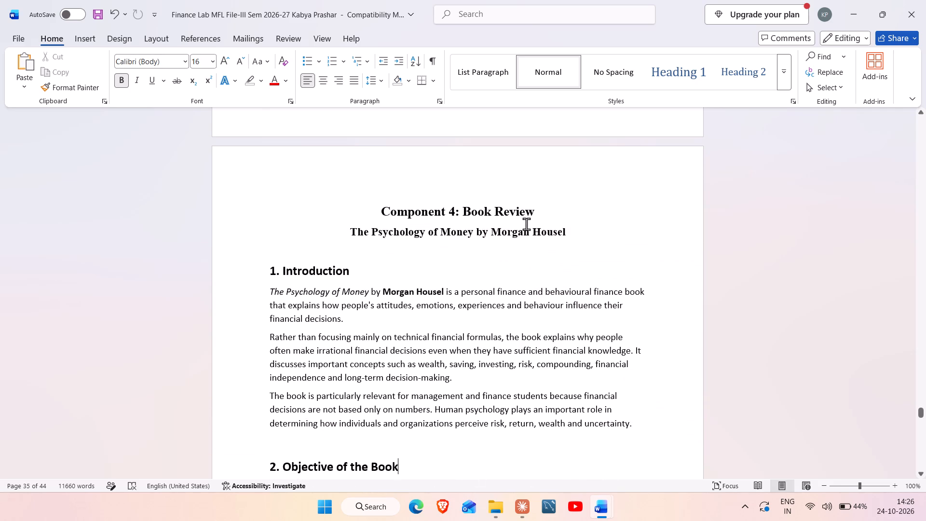
key(Down)
key(Down)
key(Down)
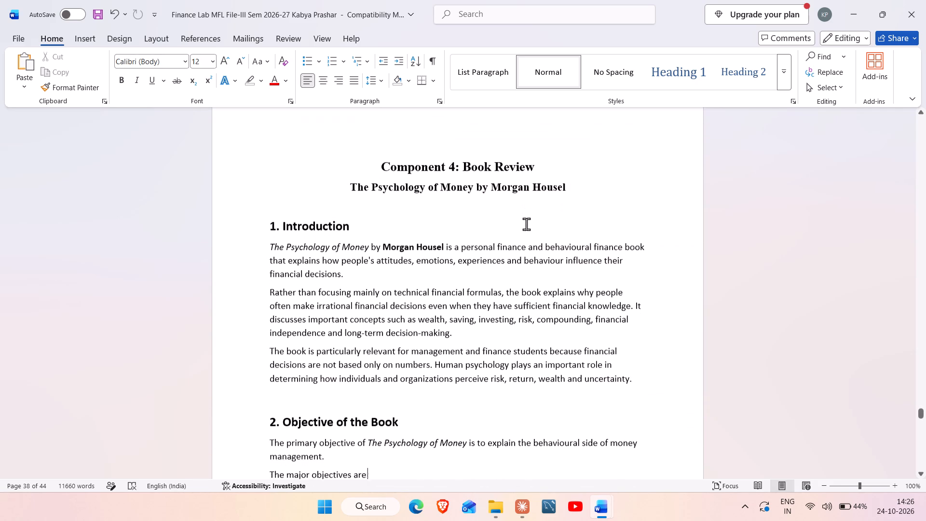
key(Down)
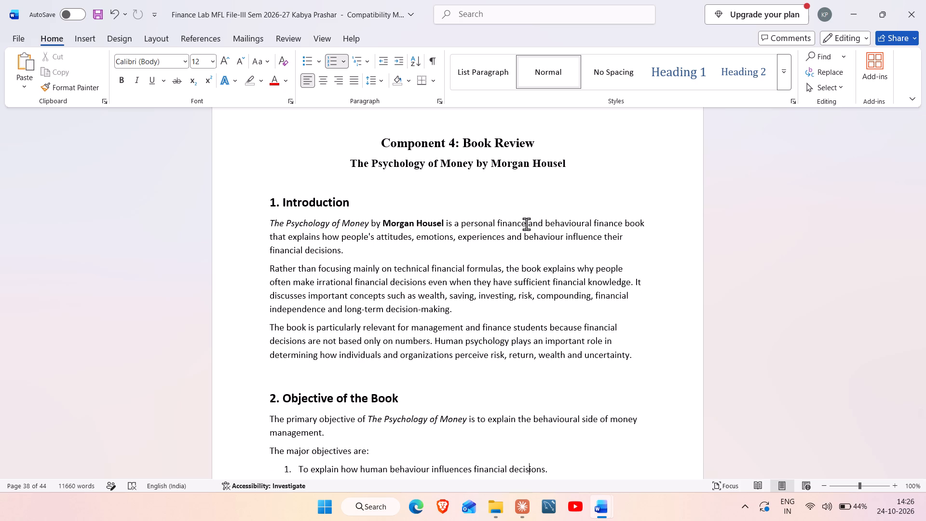
Review the numbered list of major objectives in Component 4's section 2, Objective of the Book.
key(Down)
key(Down)
key(Down)
key(Down)
key(Down)
key(Down)
key(Down)
key(Down)
key(Down)
key(Down)
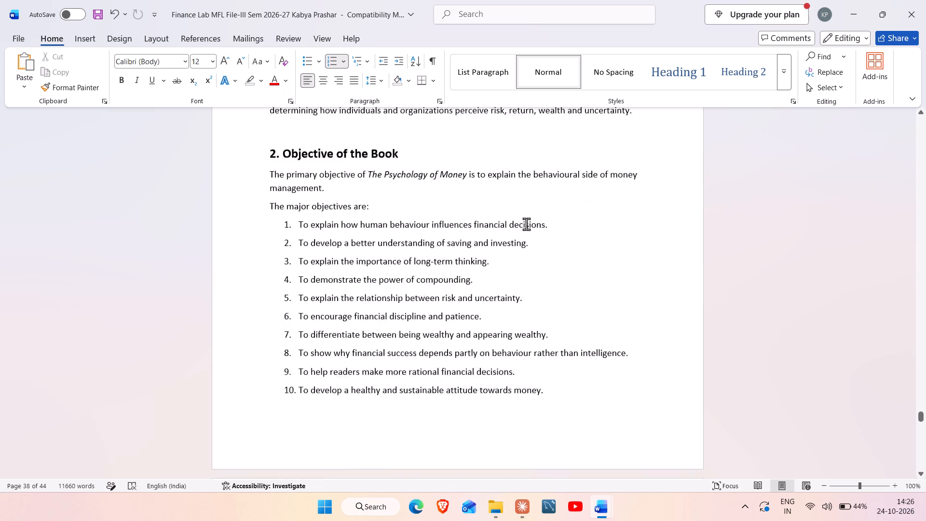
Review Component 4's section 3, Summary of the Book, up to the heading of section 4, Key Ideas and Learning.
key(Down)
key(Down)
key(Down)
key(Down)
key(Down)
key(Down)
key(Down)
key(Down)
key(Down)
key(Down)
key(Down)
key(Down)
key(Down)
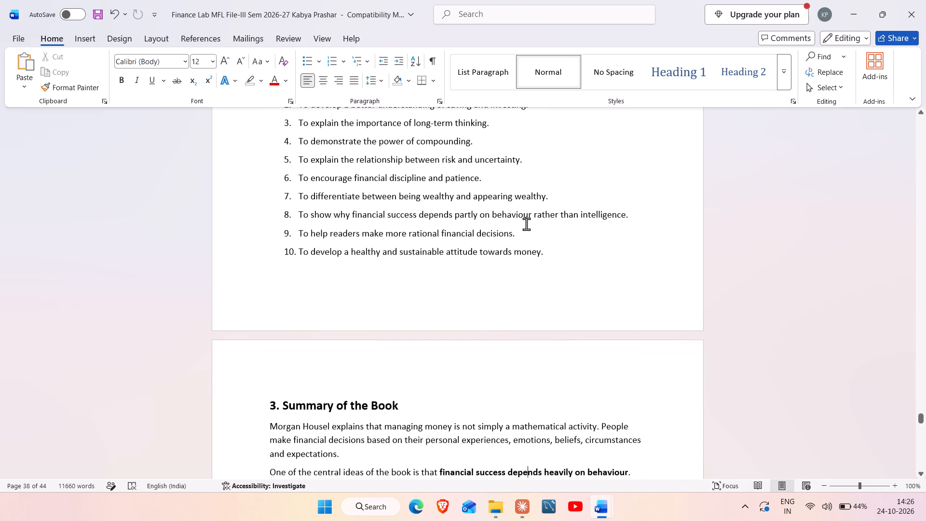
key(Down)
key(Down)
key(Down)
key(Down)
key(Down)
key(Down)
key(Down)
key(Down)
key(Down)
key(Down)
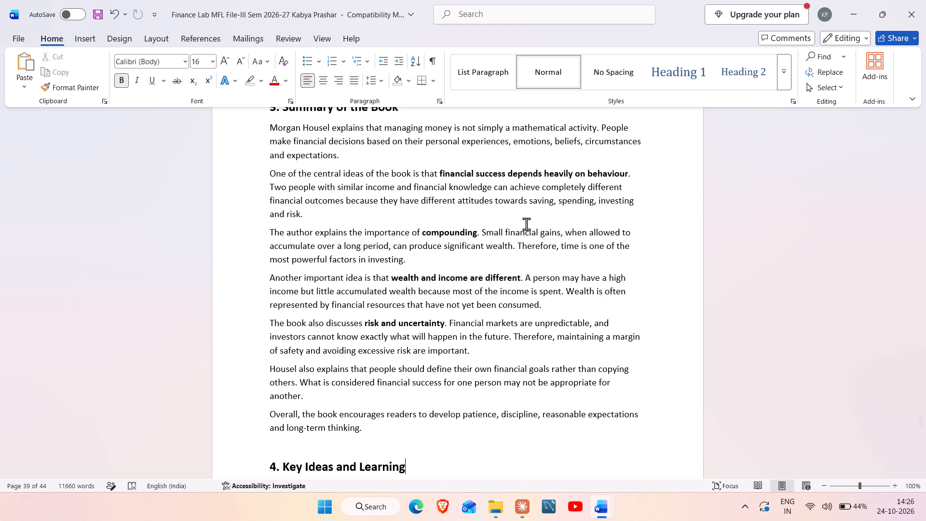
Review Component 4 from section 4, Key Ideas and Learning, through section 5, Critical Analysis, to the Capital Allocation point in section 6, Managerial Insights.
key(Down)
key(Down)
key(Down)
key(Down)
key(Down)
key(Down)
key(Down)
key(Down)
key(Down)
key(Down)
key(Down)
key(Down)
key(Down)
key(Down)
key(Down)
key(Down)
key(Down)
key(Down)
key(Down)
key(Down)
key(Down)
key(Down)
key(Down)
key(Down)
key(Down)
key(Down)
key(Down)
key(Down)
key(Down)
key(Down)
key(Down)
key(Down)
key(Down)
key(Down)
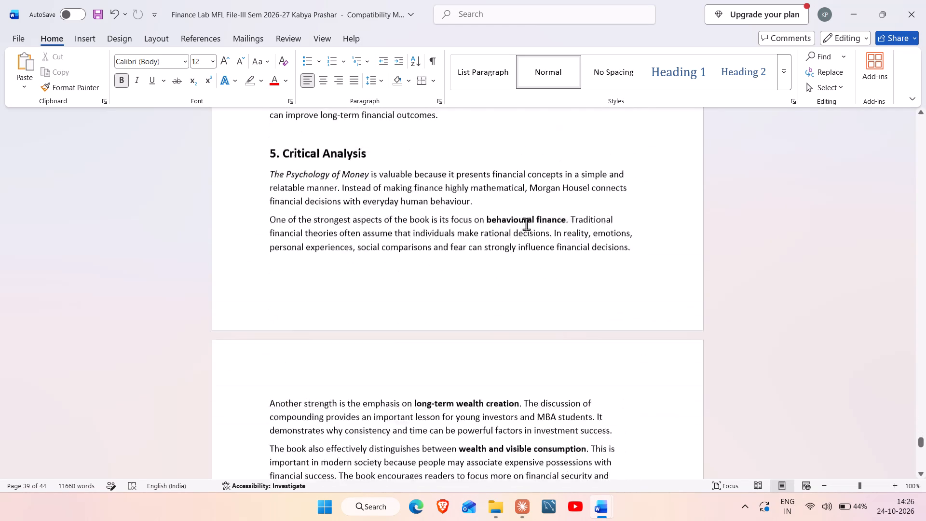
key(Down)
key(Down)
key(Down)
key(Down)
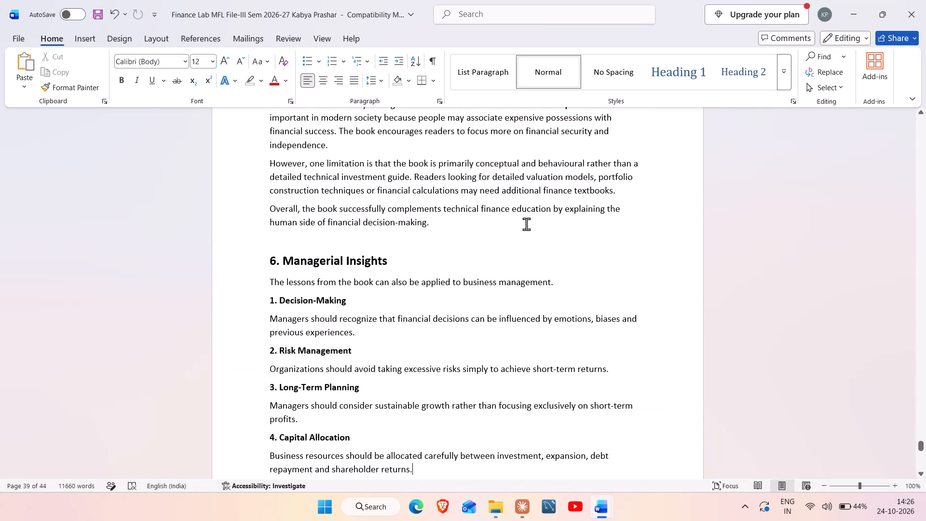